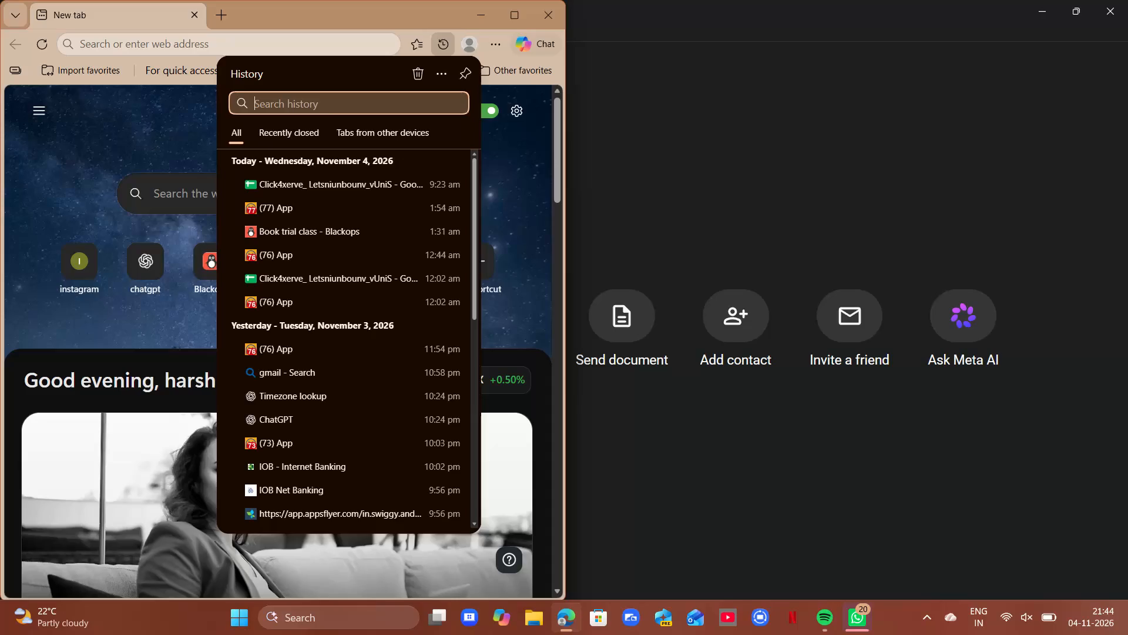
Open today's 9:23 am Click4xerve_ Letsniunbounv_vUniS entry from the browsing history.
{"action": "left_click", "coordinate": [423, 182]}
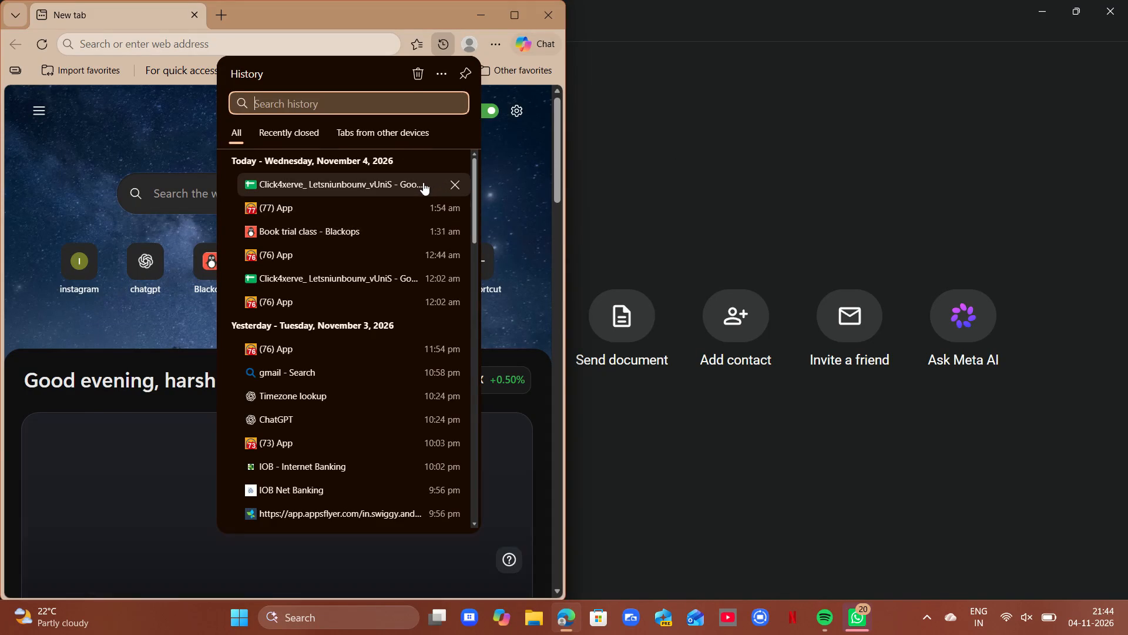
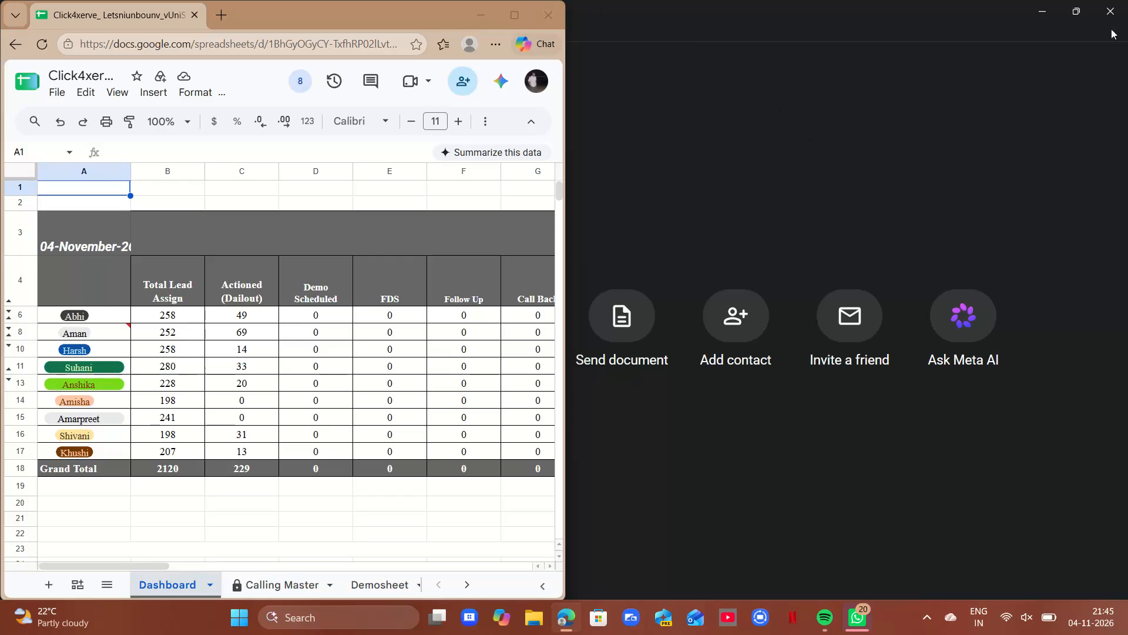
Close the WhatsApp window next to the browser.
{"action": "left_click", "coordinate": [1116, 6]}
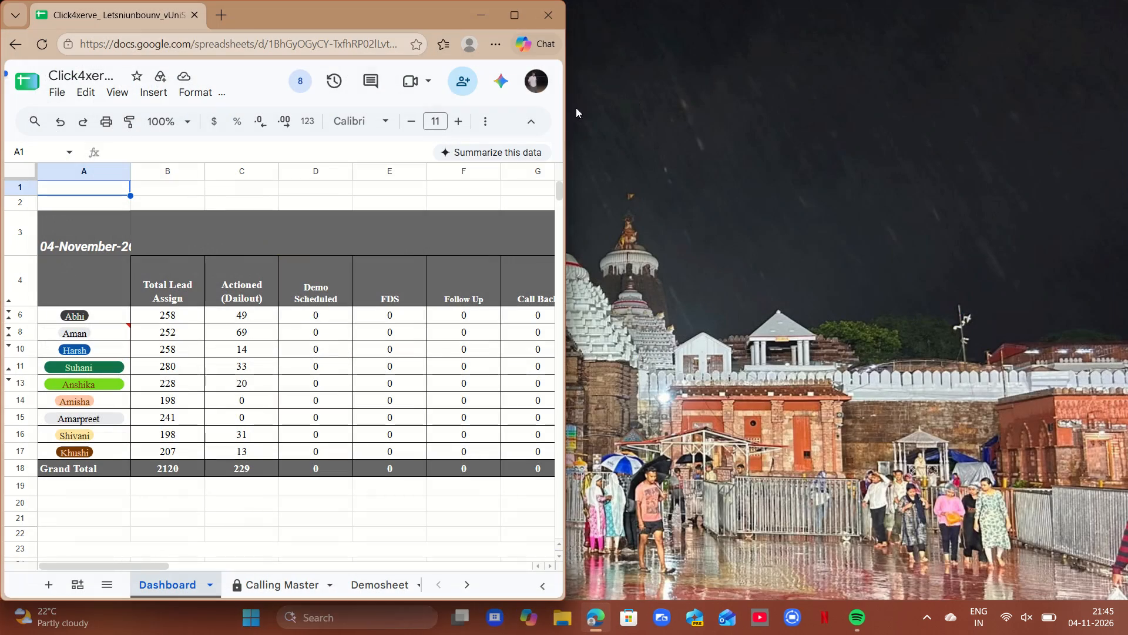
Bring up the browsing history in a new Microsoft Edge tab.
{"action": "left_click", "coordinate": [219, 15]}
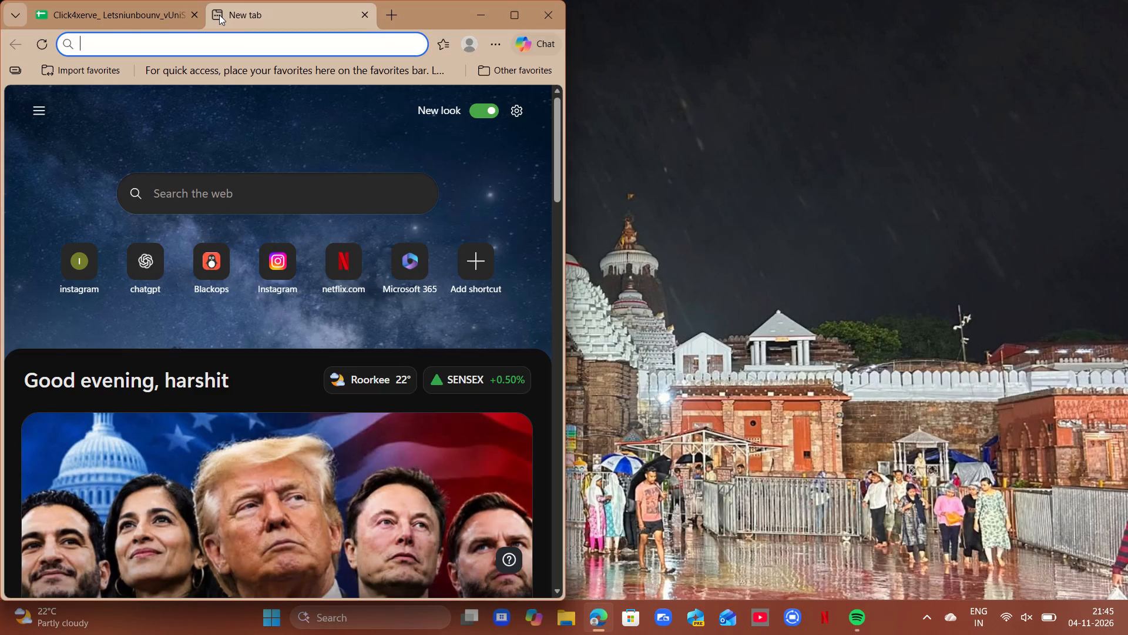
{"action": "key", "text": "ctrl+h"}
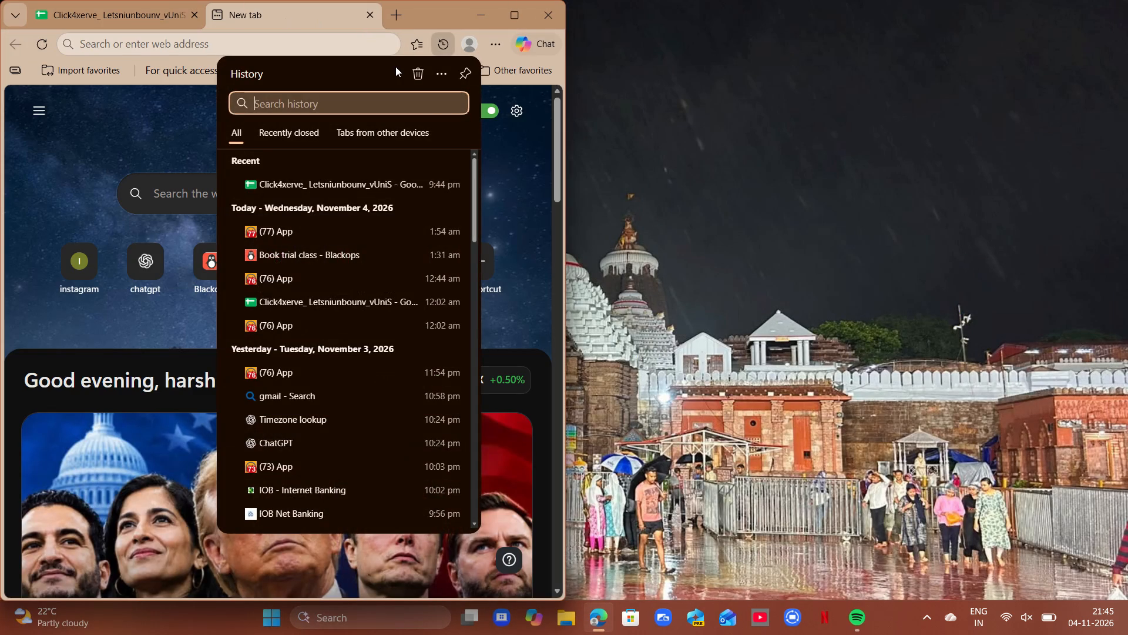
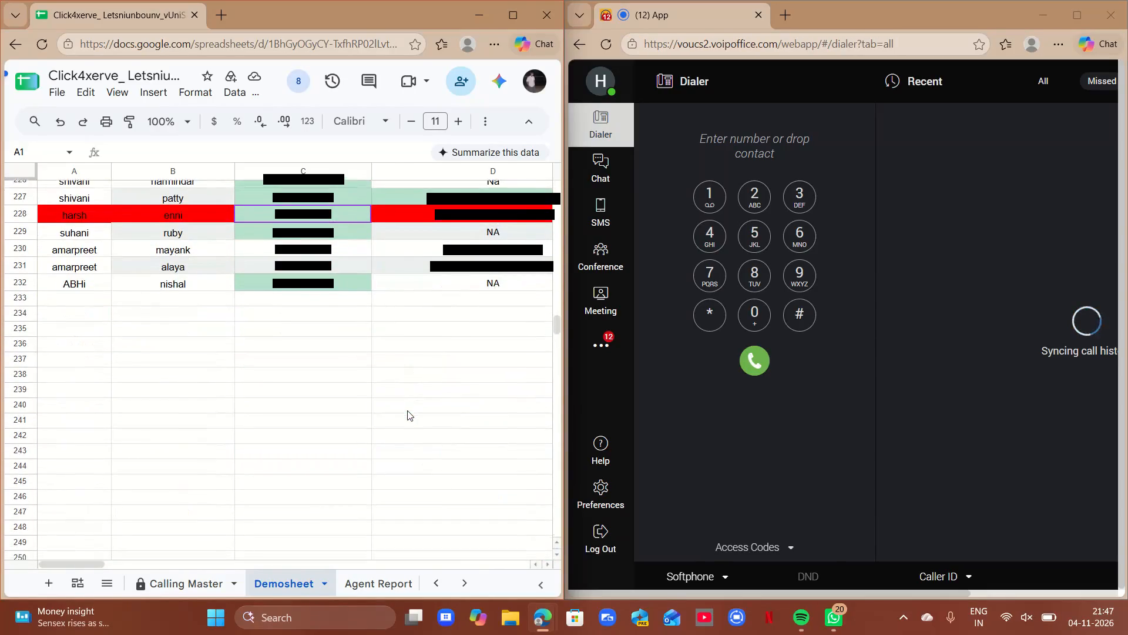
Review the latest demo entries on the Demosheet, around rows 222 to 232, across their contact, schedule, brand, subject, remark and status columns.
{"action": "scroll", "coordinate": [407, 410], "scroll_direction": "left", "scroll_amount": 7}
{"action": "scroll", "coordinate": [407, 410], "scroll_direction": "right", "scroll_amount": 7}
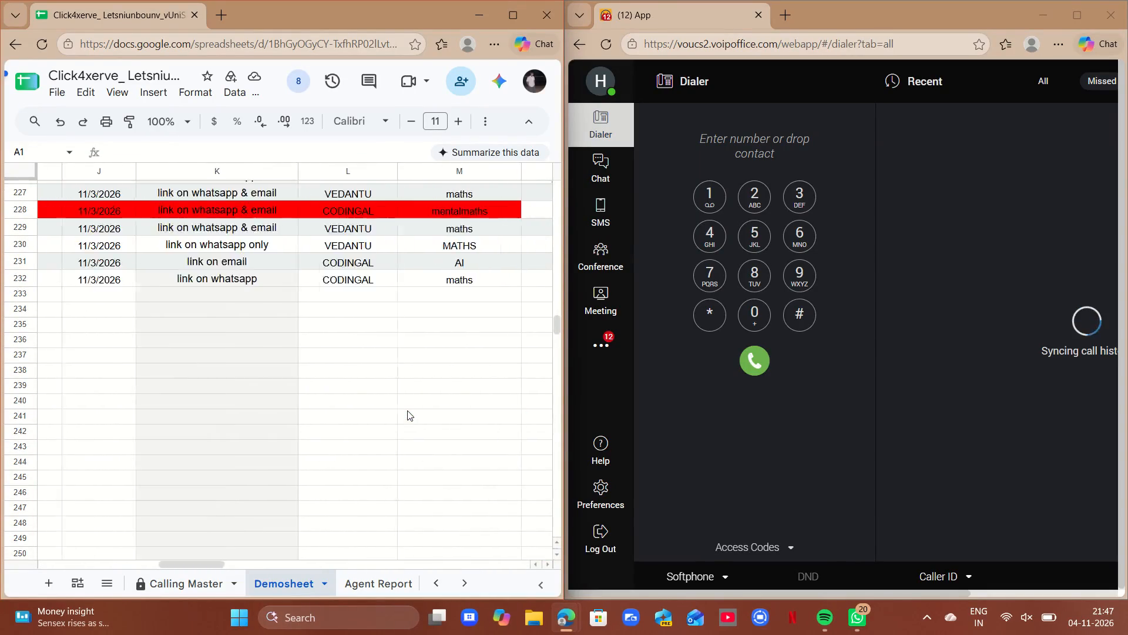
{"action": "scroll", "coordinate": [407, 410], "scroll_direction": "left", "scroll_amount": 8}
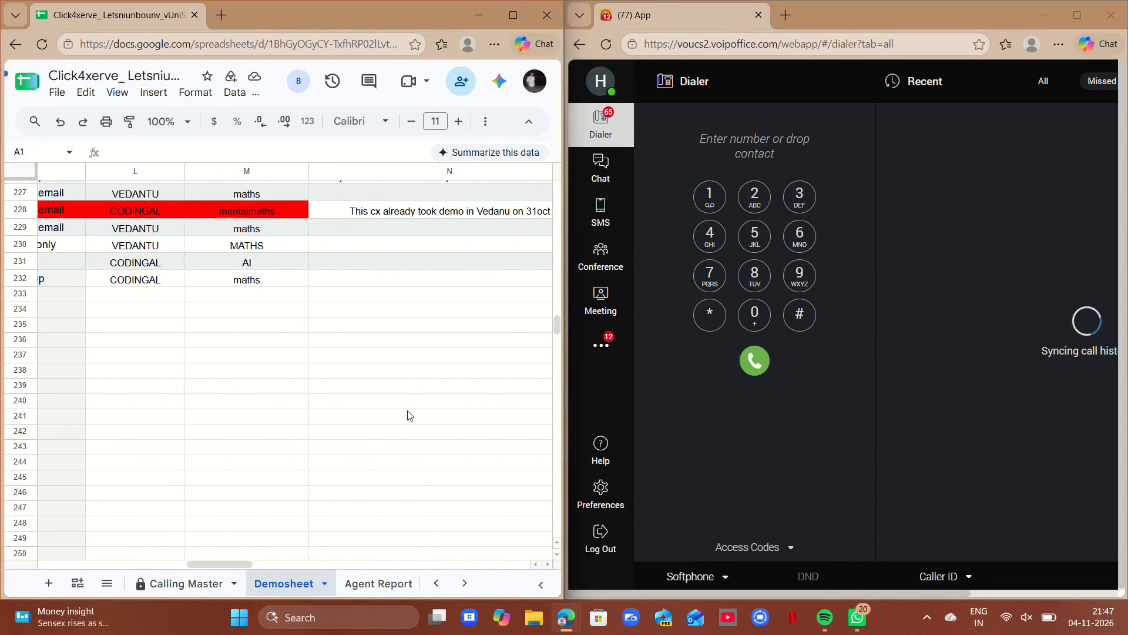
{"action": "scroll", "coordinate": [407, 410], "scroll_direction": "left", "scroll_amount": 3}
{"action": "scroll", "coordinate": [407, 410], "scroll_direction": "right", "scroll_amount": 4}
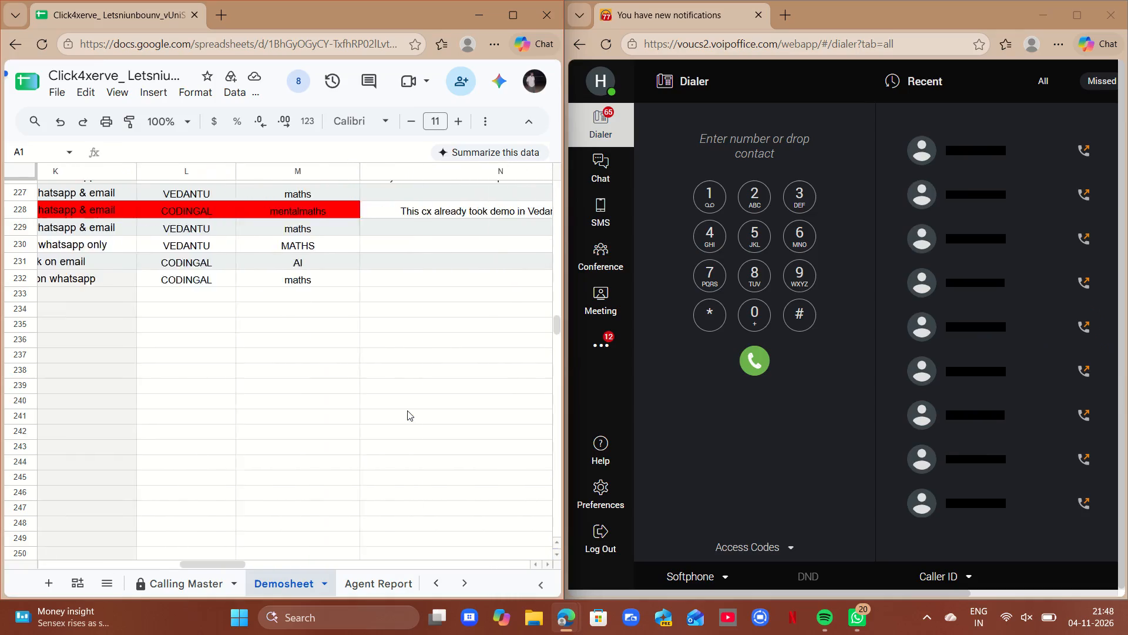
{"action": "scroll", "coordinate": [407, 410], "scroll_direction": "right", "scroll_amount": 3}
{"action": "scroll", "coordinate": [407, 410], "scroll_direction": "up", "scroll_amount": 1}
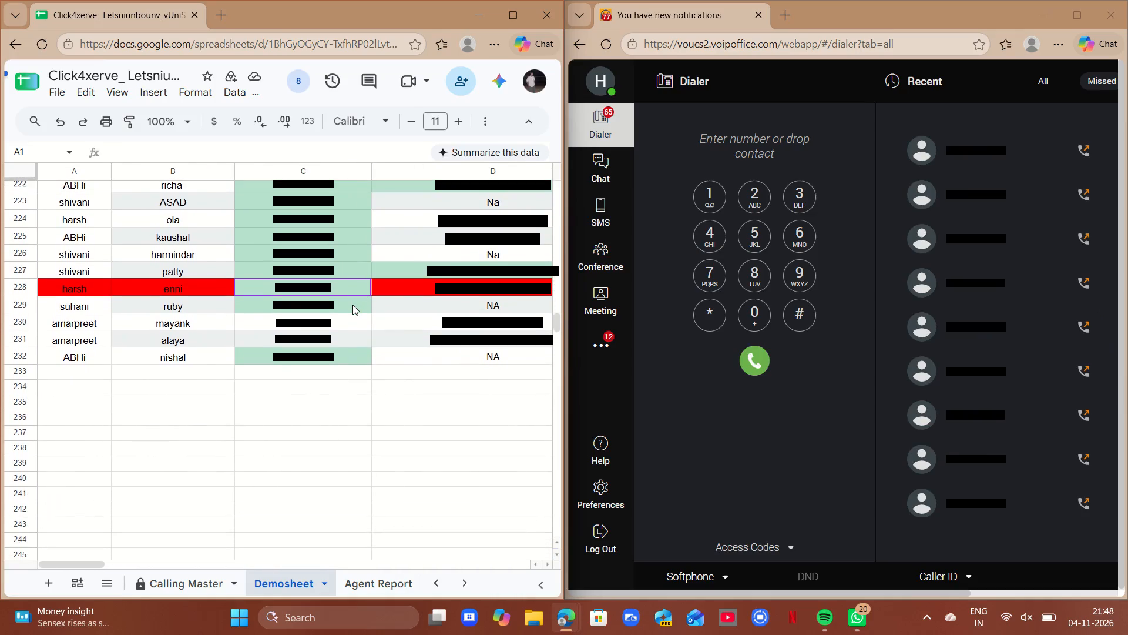
{"action": "scroll", "coordinate": [352, 305], "scroll_direction": "left", "scroll_amount": 11}
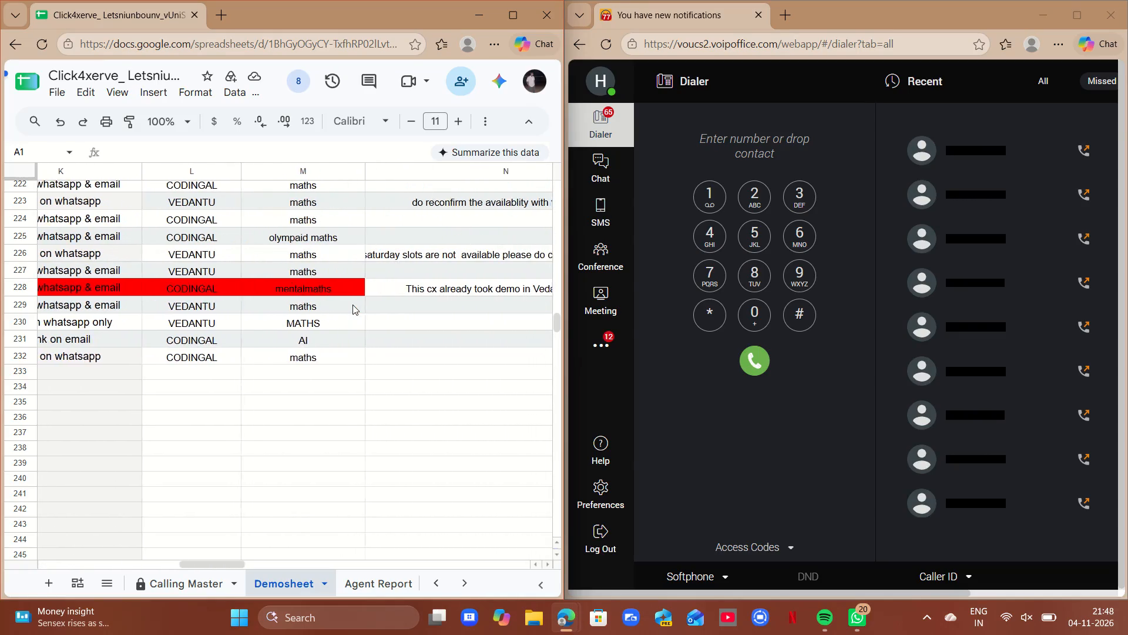
{"action": "scroll", "coordinate": [352, 305], "scroll_direction": "left", "scroll_amount": 1}
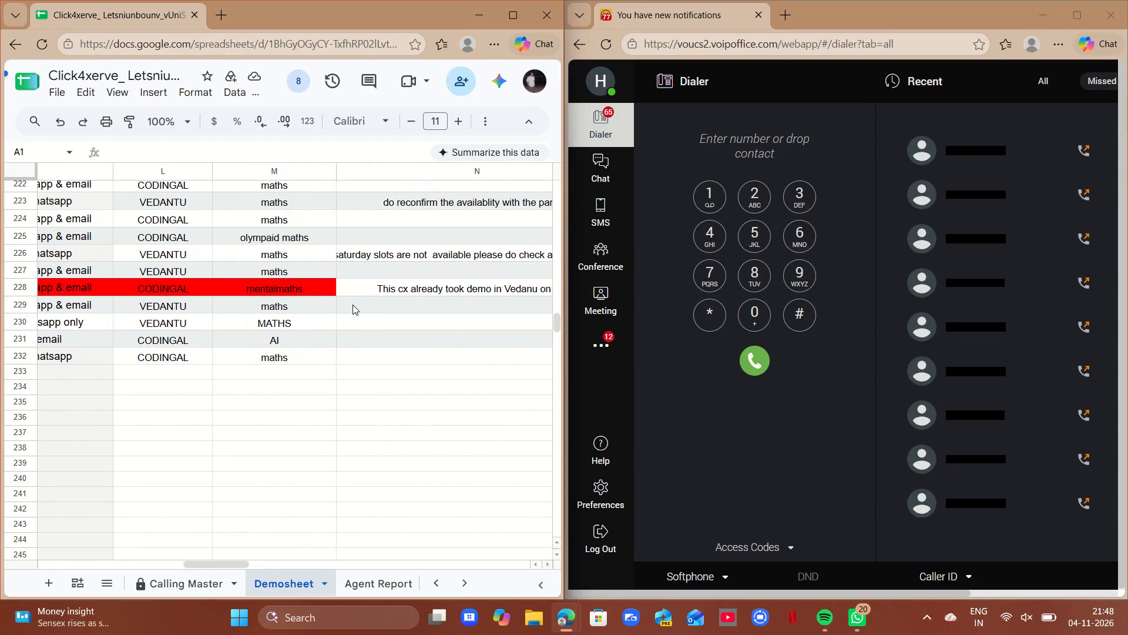
{"action": "scroll", "coordinate": [352, 305], "scroll_direction": "left", "scroll_amount": 3}
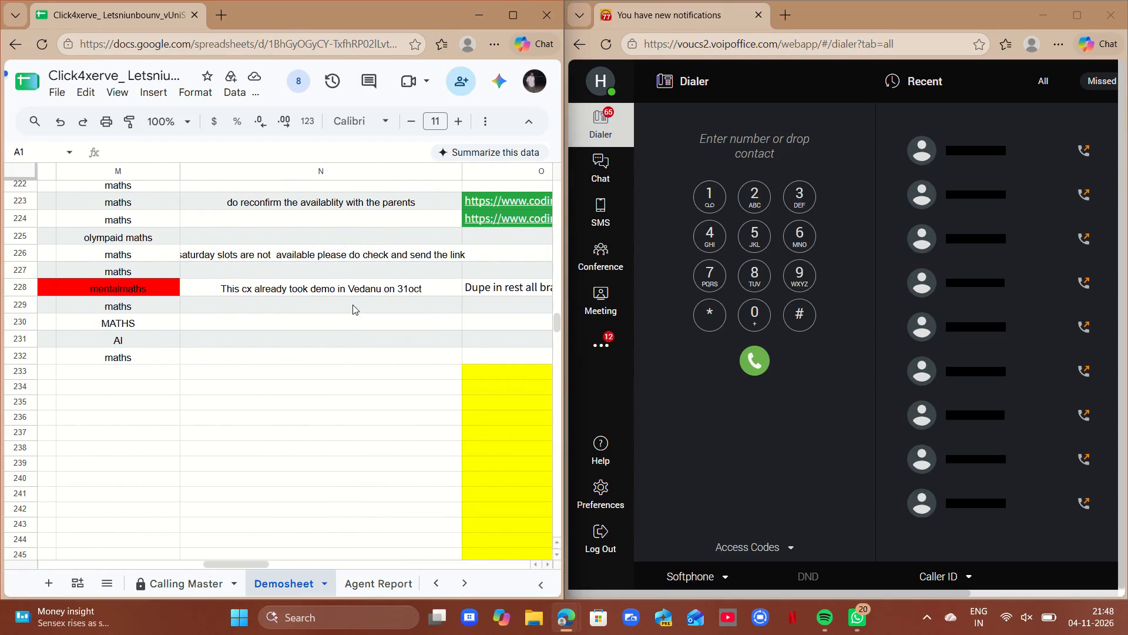
{"action": "scroll", "coordinate": [352, 305], "scroll_direction": "right", "scroll_amount": 7}
{"action": "scroll", "coordinate": [352, 305], "scroll_direction": "down", "scroll_amount": 1}
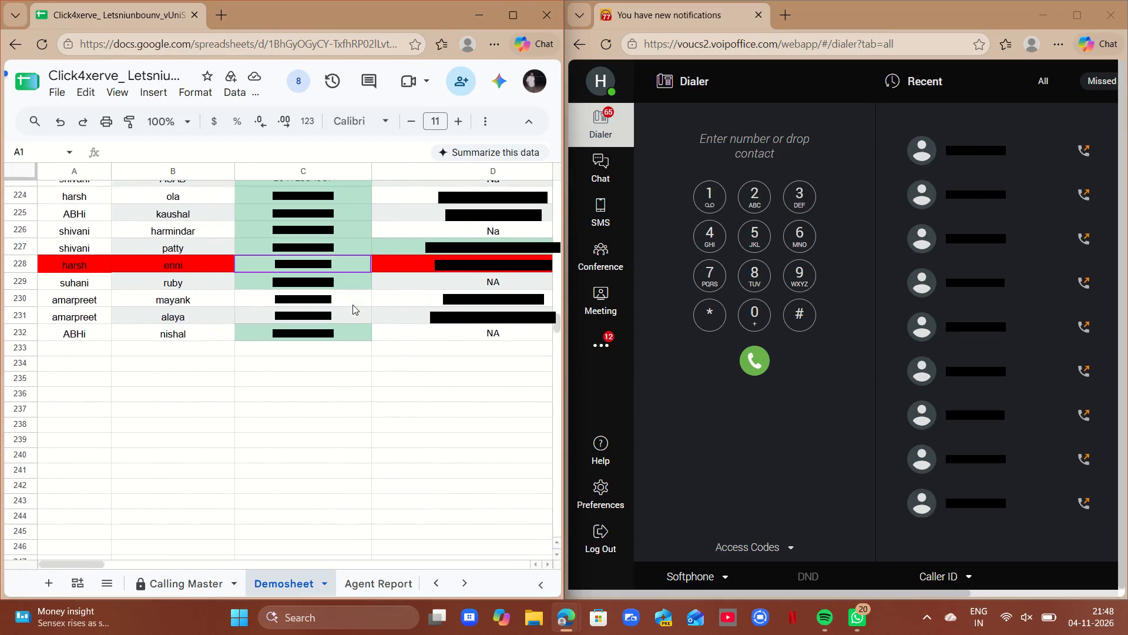
{"action": "scroll", "coordinate": [352, 305], "scroll_direction": "down", "scroll_amount": 1}
{"action": "scroll", "coordinate": [352, 305], "scroll_direction": "left", "scroll_amount": 3}
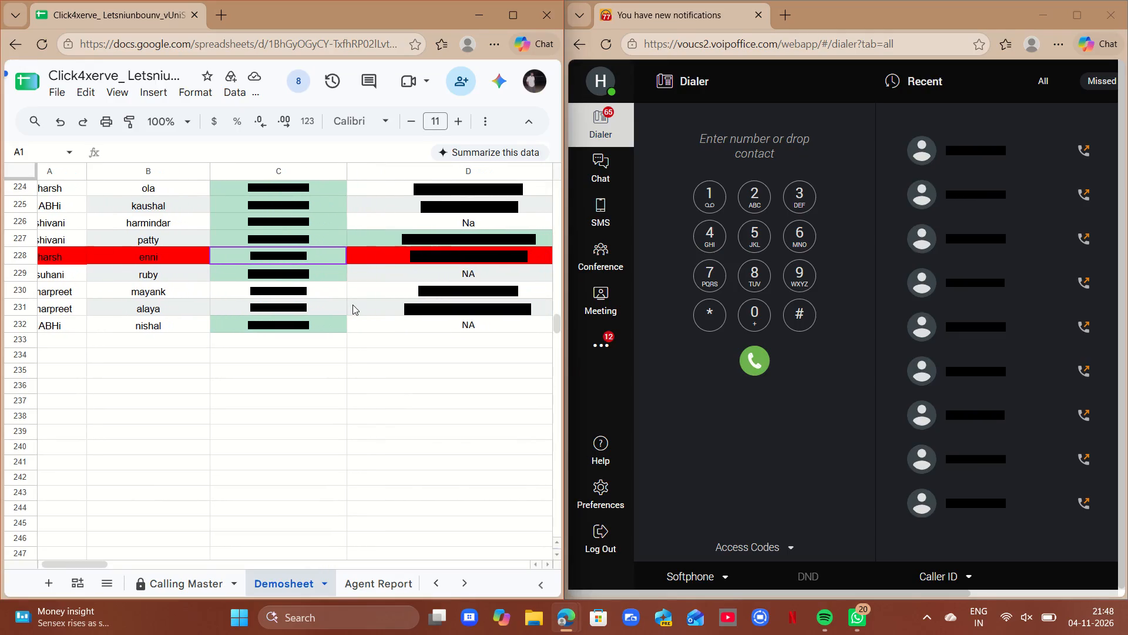
{"action": "scroll", "coordinate": [352, 305], "scroll_direction": "left", "scroll_amount": 3}
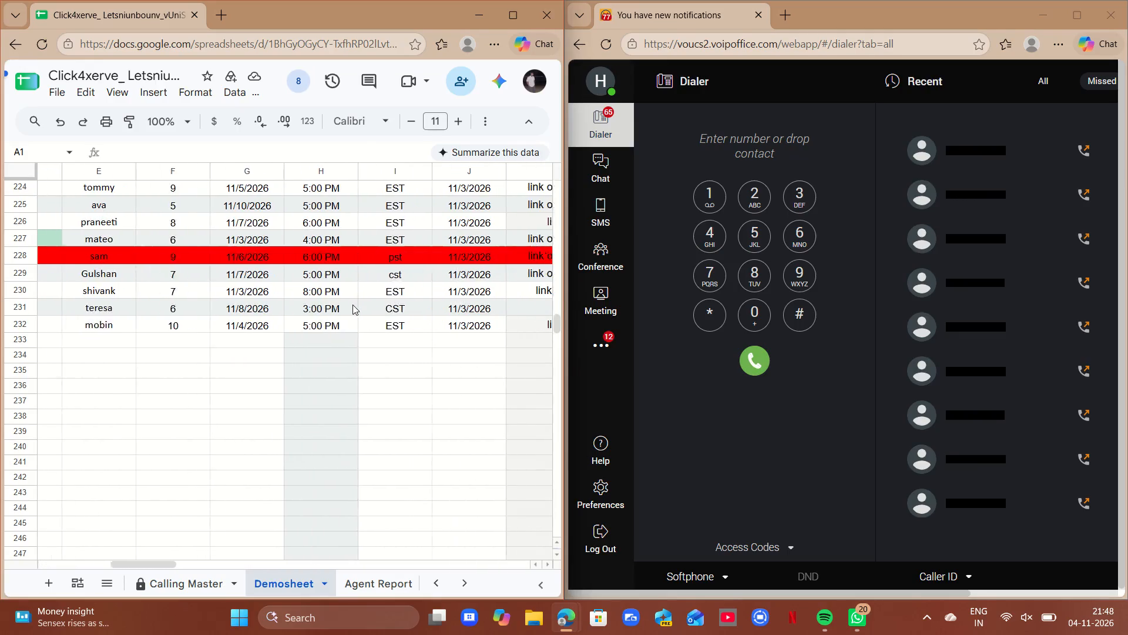
{"action": "scroll", "coordinate": [352, 305], "scroll_direction": "left", "scroll_amount": 8}
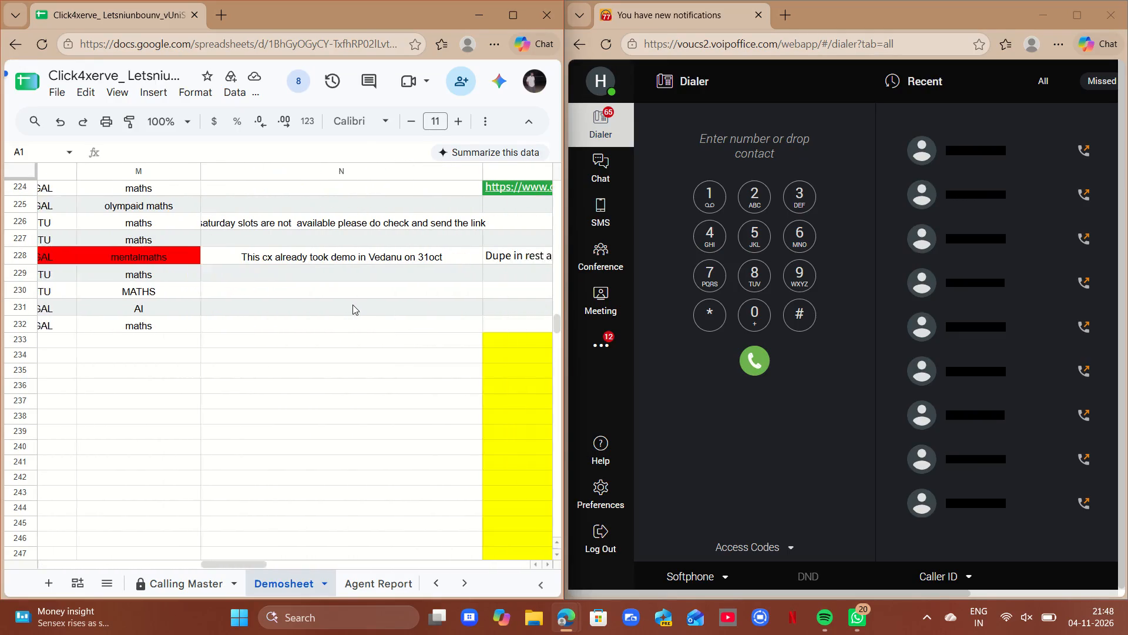
{"action": "scroll", "coordinate": [352, 305], "scroll_direction": "left", "scroll_amount": 3}
{"action": "scroll", "coordinate": [352, 305], "scroll_direction": "right", "scroll_amount": 1}
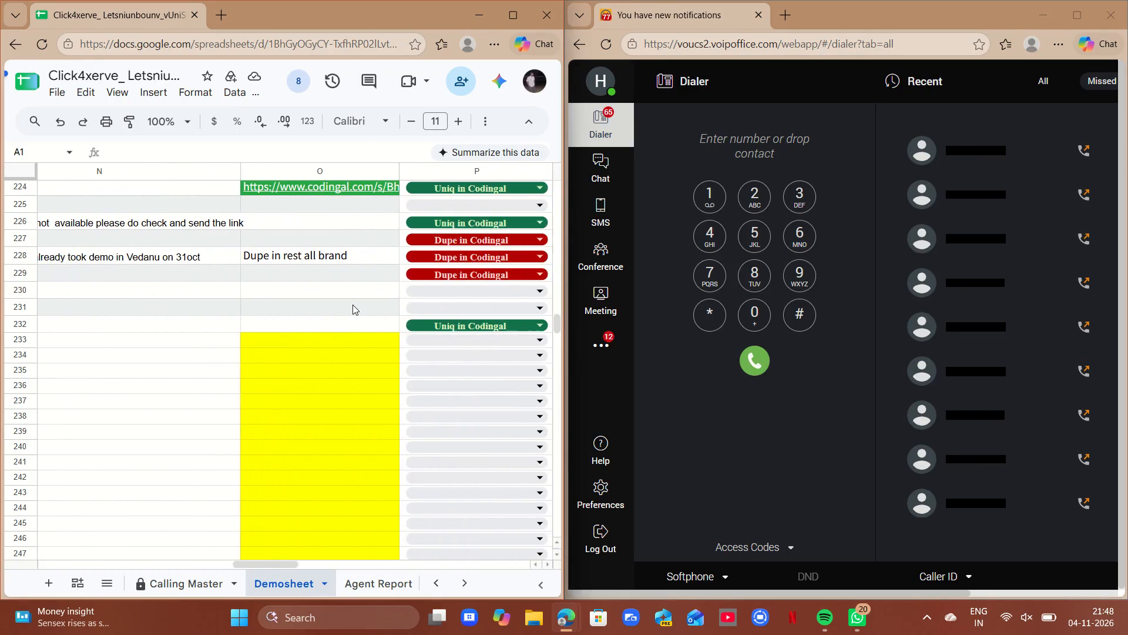
{"action": "scroll", "coordinate": [352, 305], "scroll_direction": "right", "scroll_amount": 2}
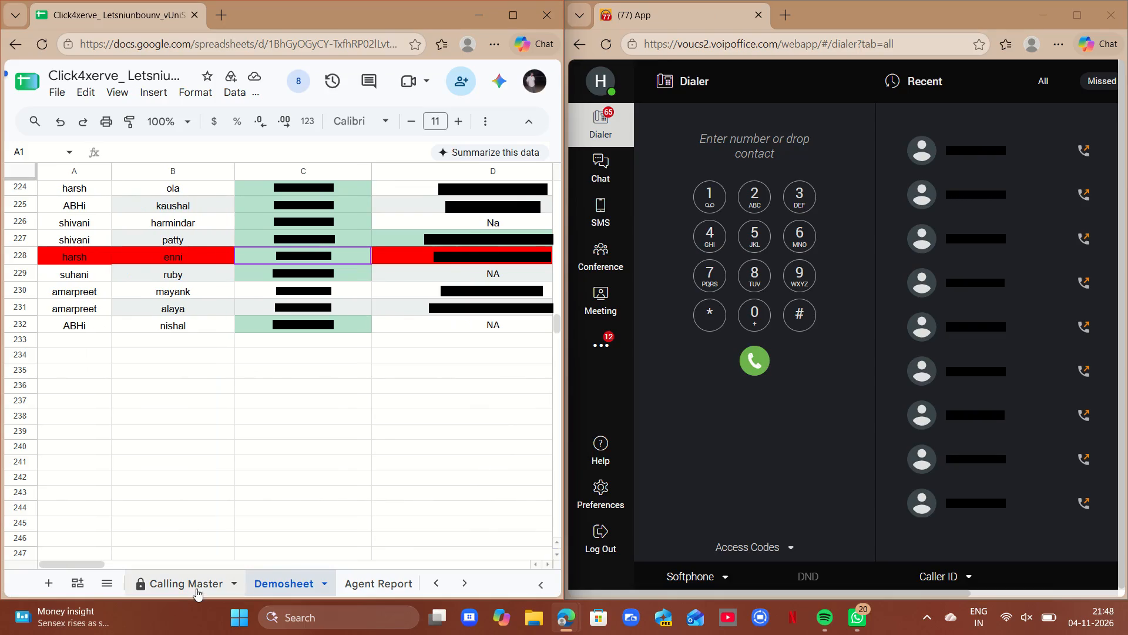
Open the Calling Master sheet and look down through its dated lead rows.
{"action": "left_click", "coordinate": [197, 590]}
{"action": "scroll", "coordinate": [458, 273], "scroll_direction": "down", "scroll_amount": 3}
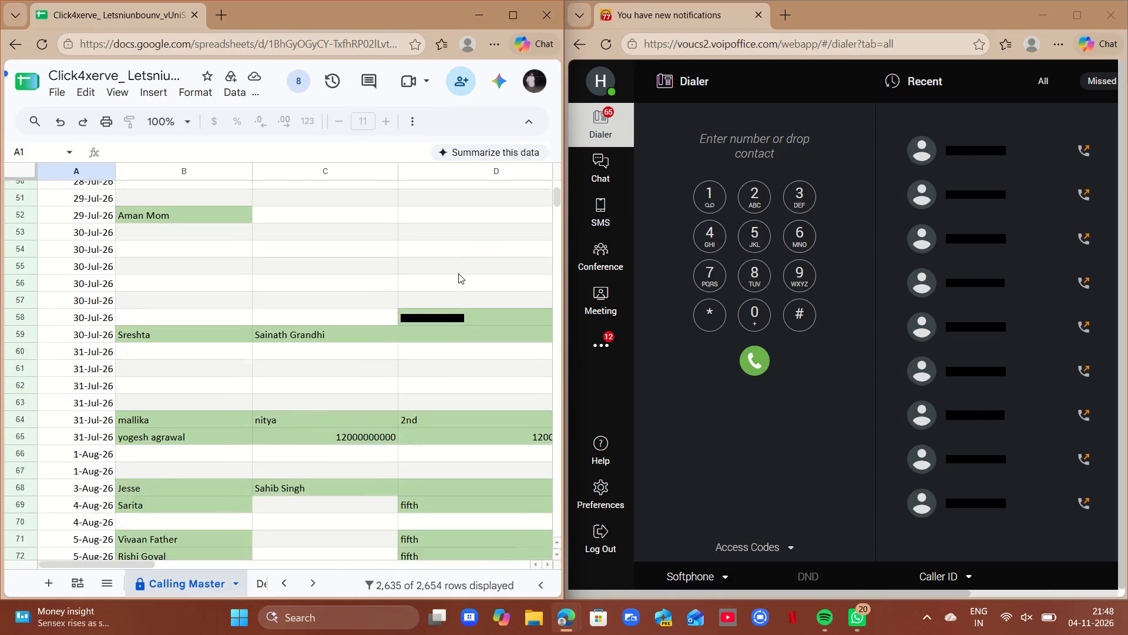
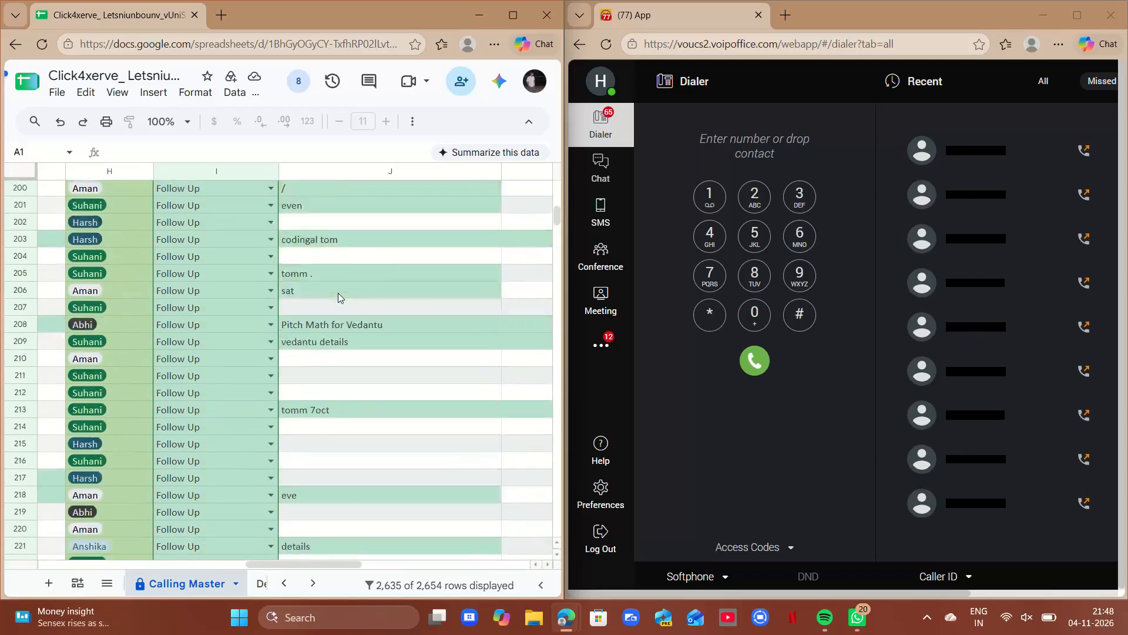
Review the assigned caller, call status and remark columns of the Calling Master leads, around rows 571 to 625.
{"action": "scroll", "coordinate": [338, 293], "scroll_direction": "down", "scroll_amount": 8}
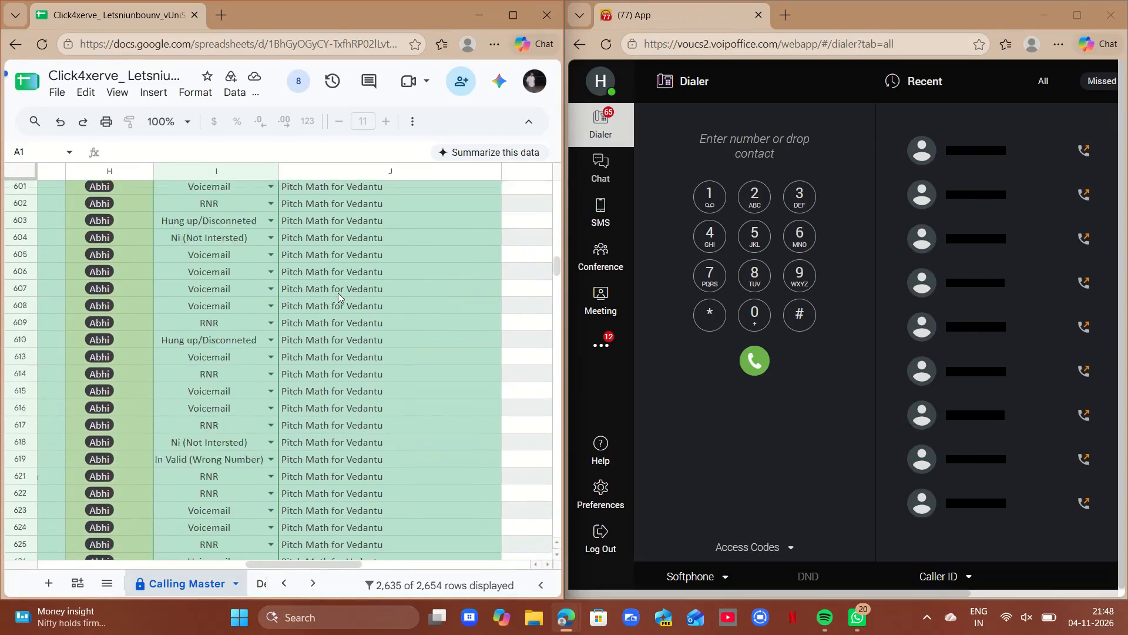
{"action": "scroll", "coordinate": [338, 293], "scroll_direction": "up", "scroll_amount": 2}
{"action": "scroll", "coordinate": [338, 293], "scroll_direction": "down", "scroll_amount": 1}
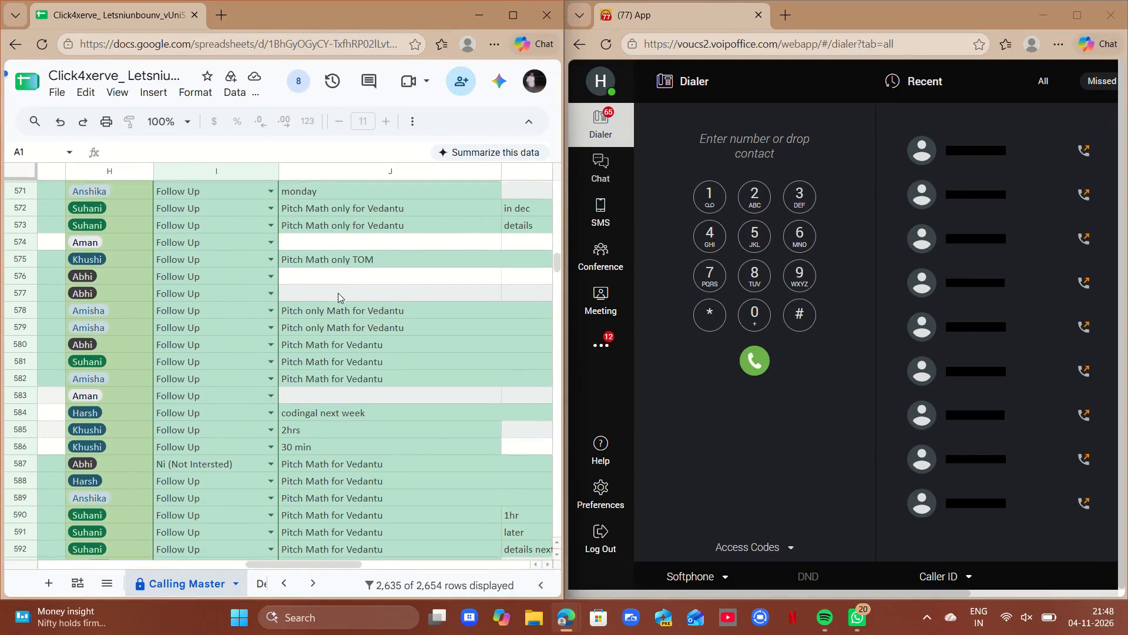
{"action": "scroll", "coordinate": [338, 293], "scroll_direction": "down", "scroll_amount": 1}
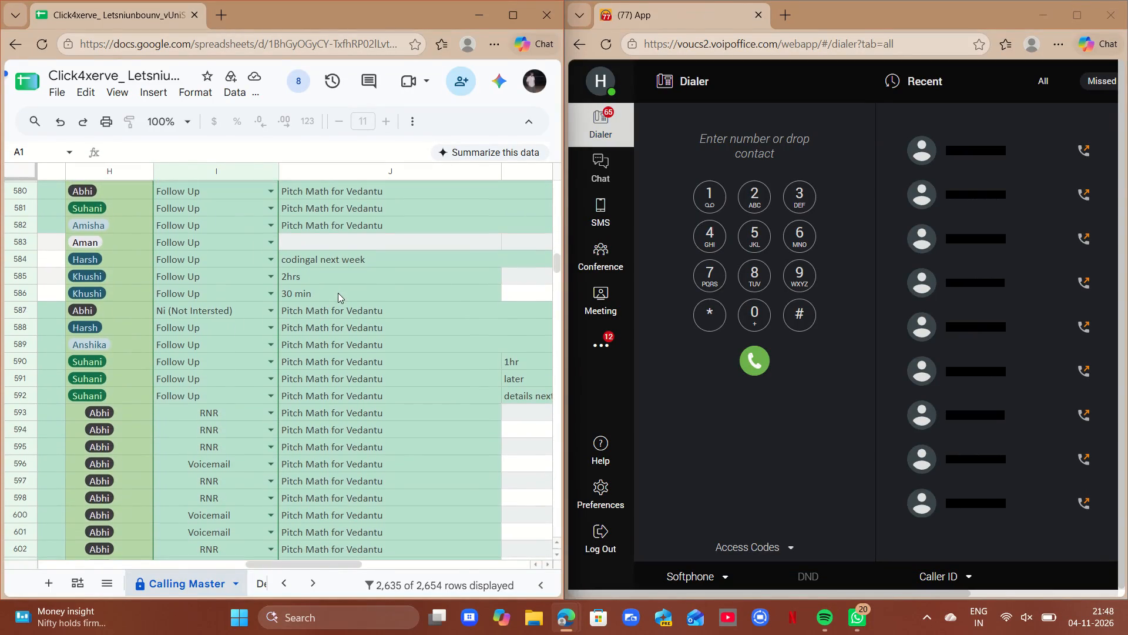
{"action": "scroll", "coordinate": [338, 293], "scroll_direction": "down", "scroll_amount": 1}
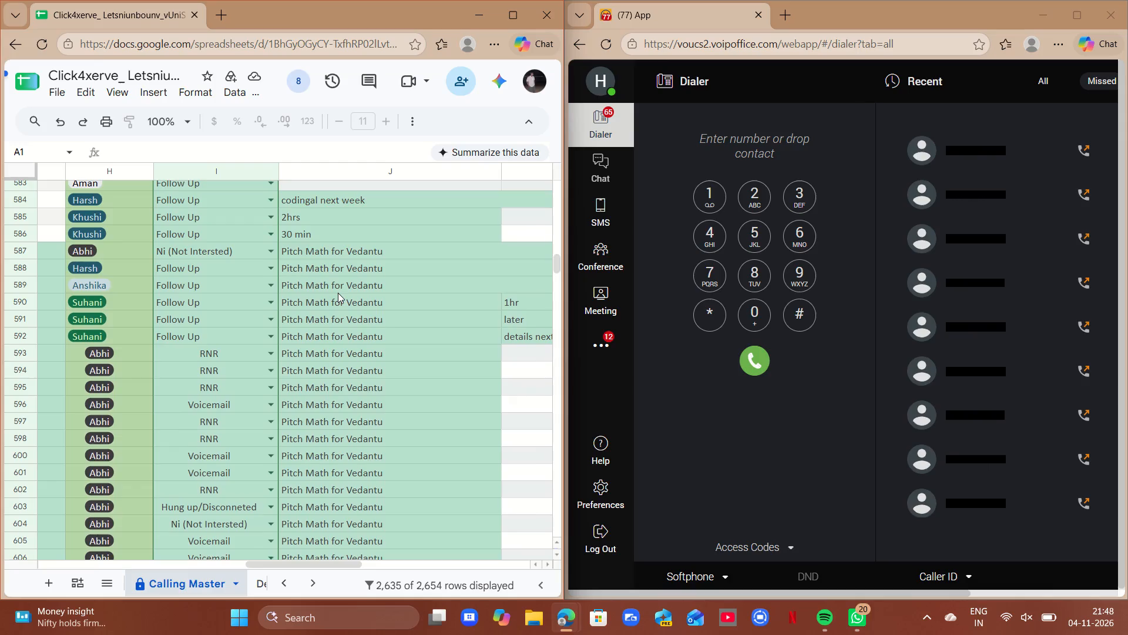
{"action": "scroll", "coordinate": [338, 293], "scroll_direction": "down", "scroll_amount": 1}
{"action": "scroll", "coordinate": [338, 293], "scroll_direction": "right", "scroll_amount": 1}
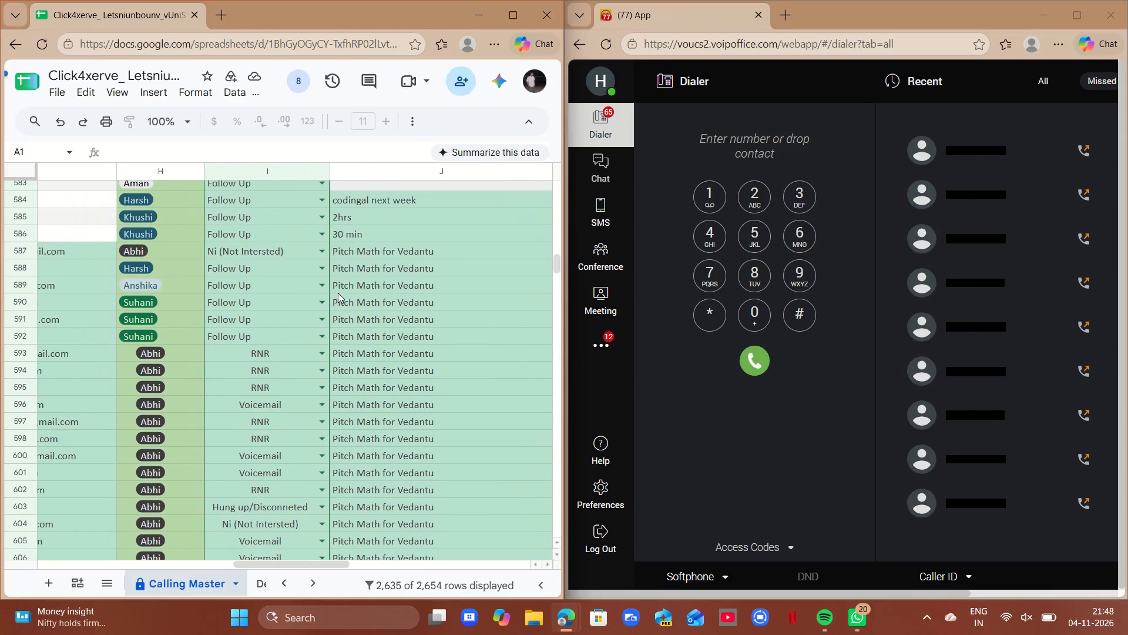
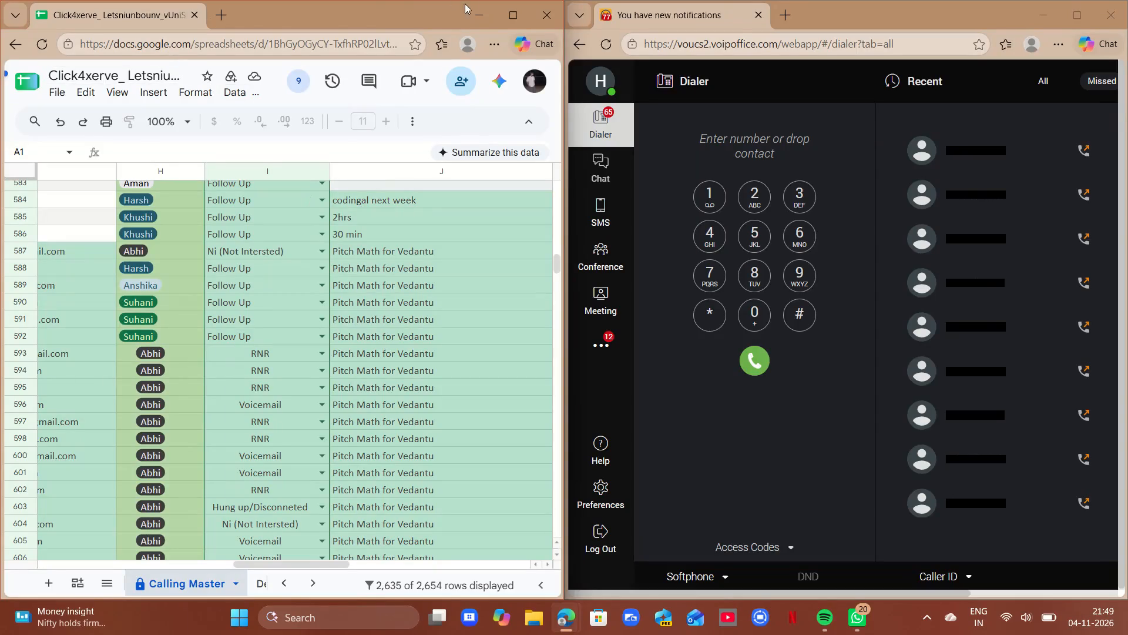
Minimize the spreadsheet window and launch the K-logo app from its desktop shortcut.
{"action": "left_click", "coordinate": [479, 10]}
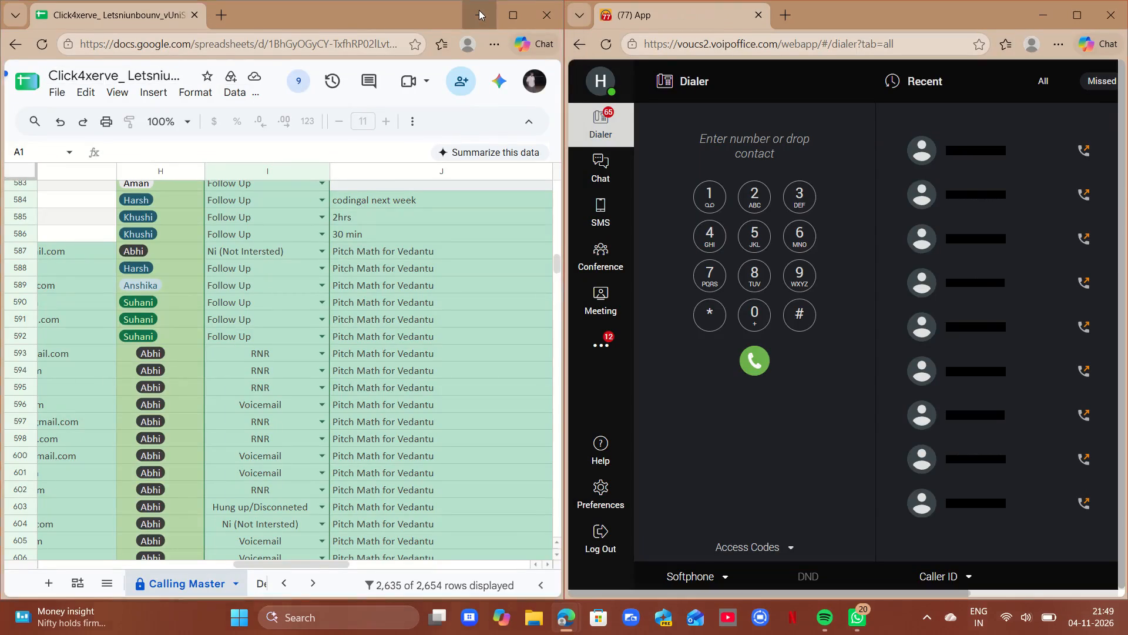
{"action": "double_click", "coordinate": [95, 512]}
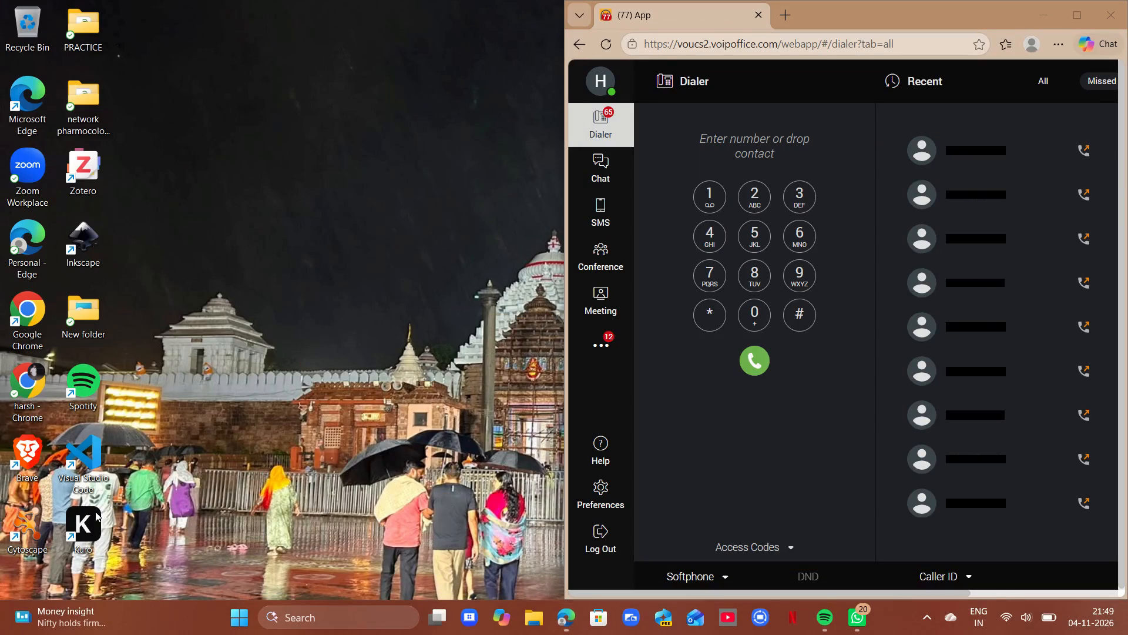
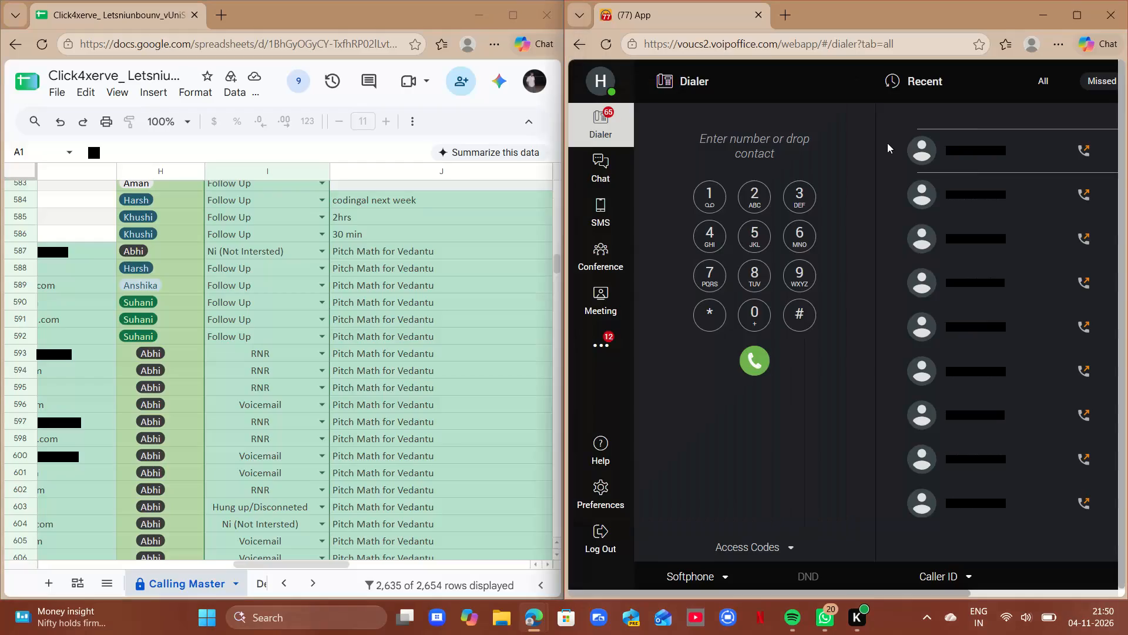
Copy the lead's phone number from row 588 of Calling Master and call it through the web dialer.
{"action": "scroll", "coordinate": [496, 256], "scroll_direction": "right", "scroll_amount": 1}
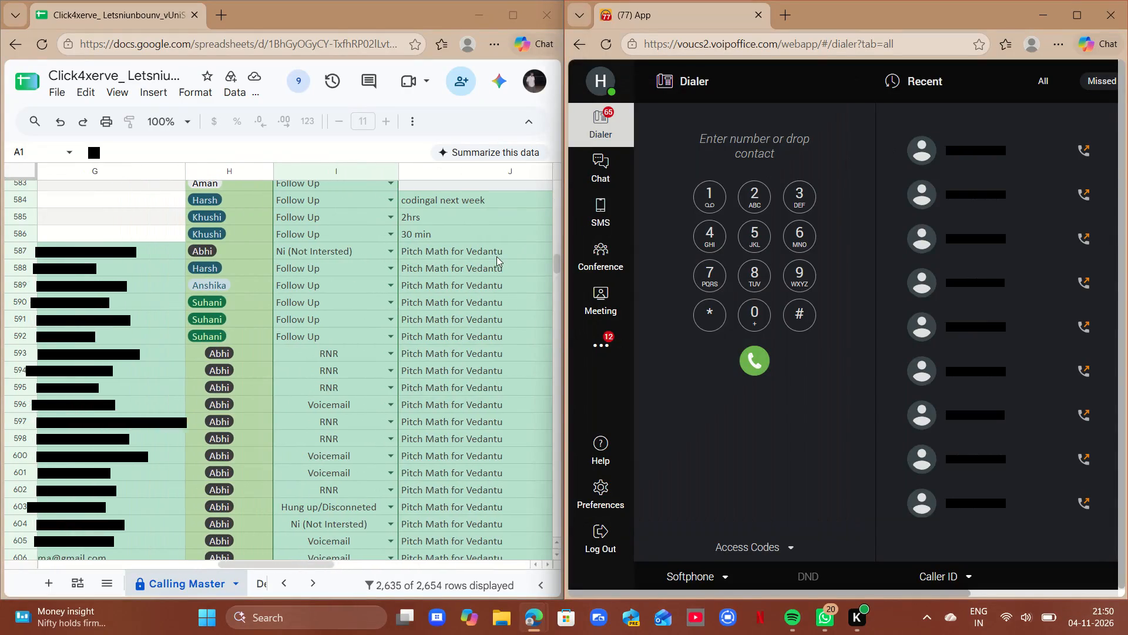
{"action": "scroll", "coordinate": [496, 256], "scroll_direction": "right", "scroll_amount": 2}
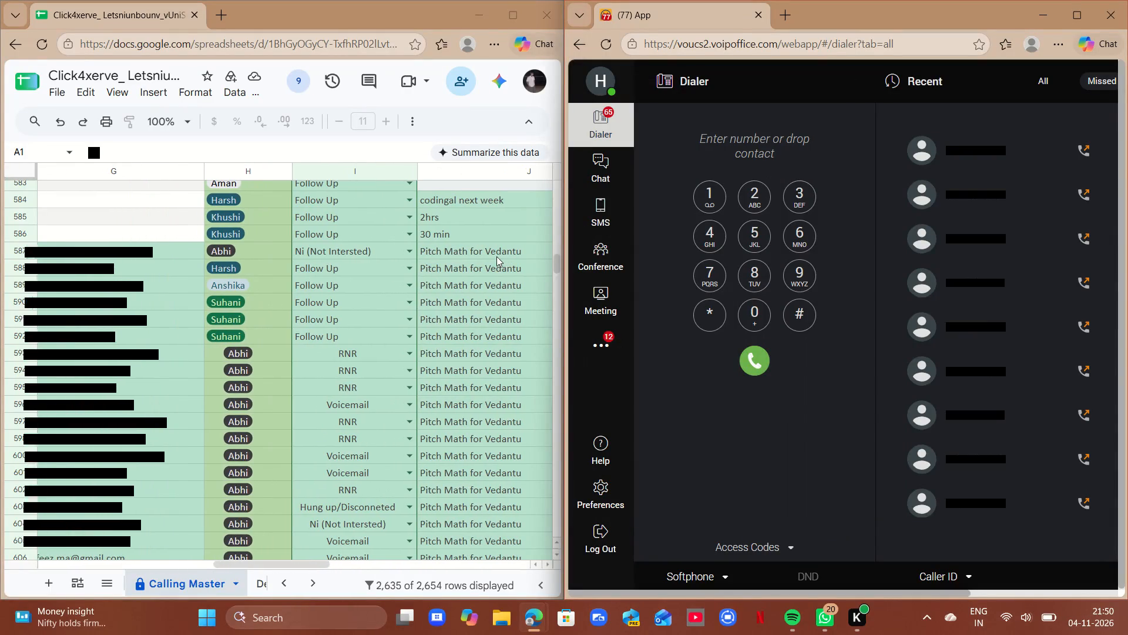
{"action": "scroll", "coordinate": [496, 256], "scroll_direction": "right", "scroll_amount": 1}
{"action": "scroll", "coordinate": [334, 267], "scroll_direction": "right", "scroll_amount": 1}
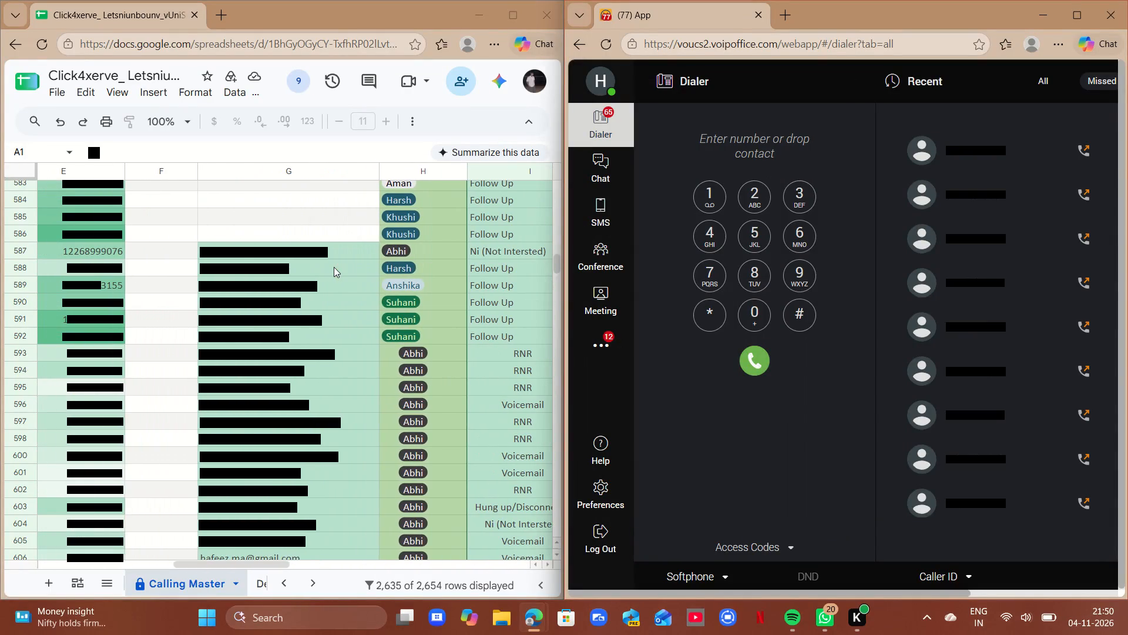
{"action": "scroll", "coordinate": [334, 267], "scroll_direction": "right", "scroll_amount": 1}
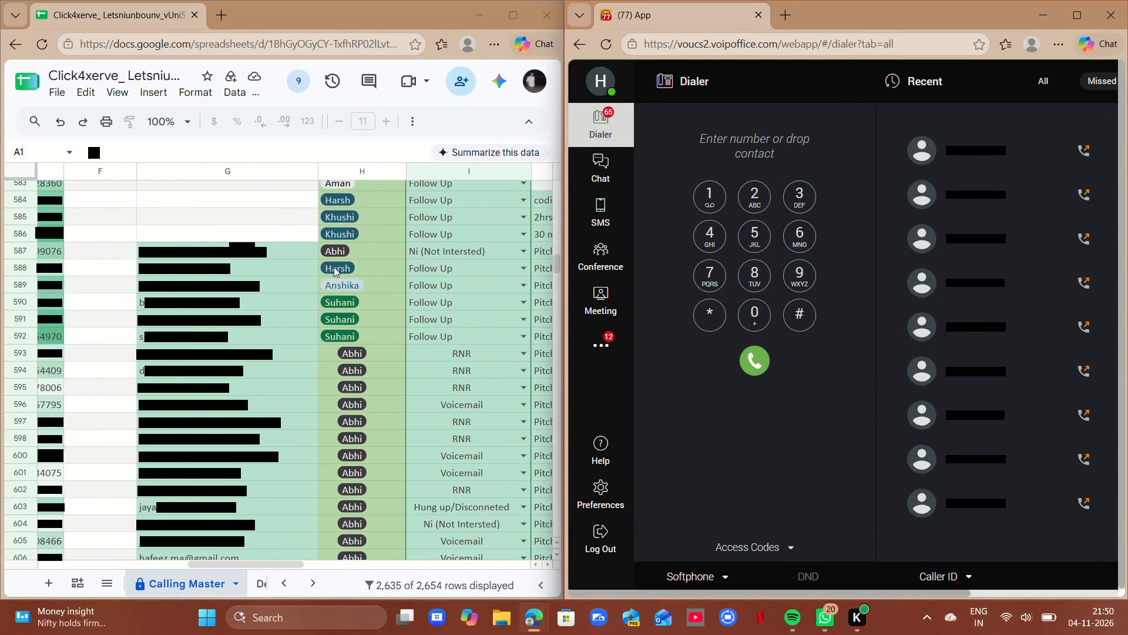
{"action": "scroll", "coordinate": [334, 267], "scroll_direction": "right", "scroll_amount": 1}
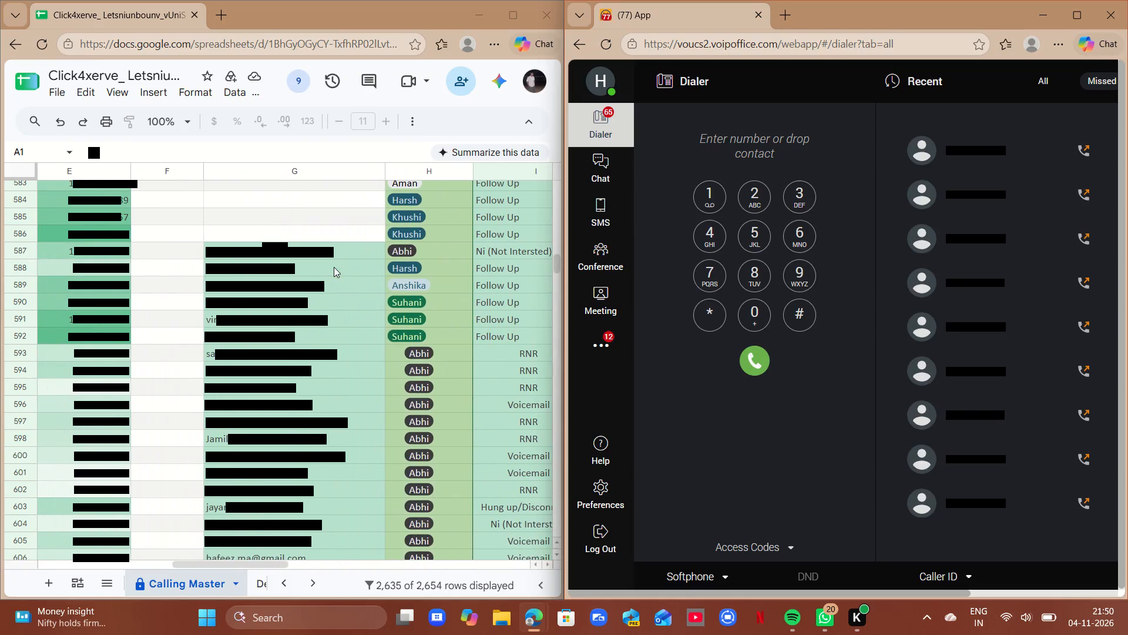
{"action": "left_click", "coordinate": [120, 268]}
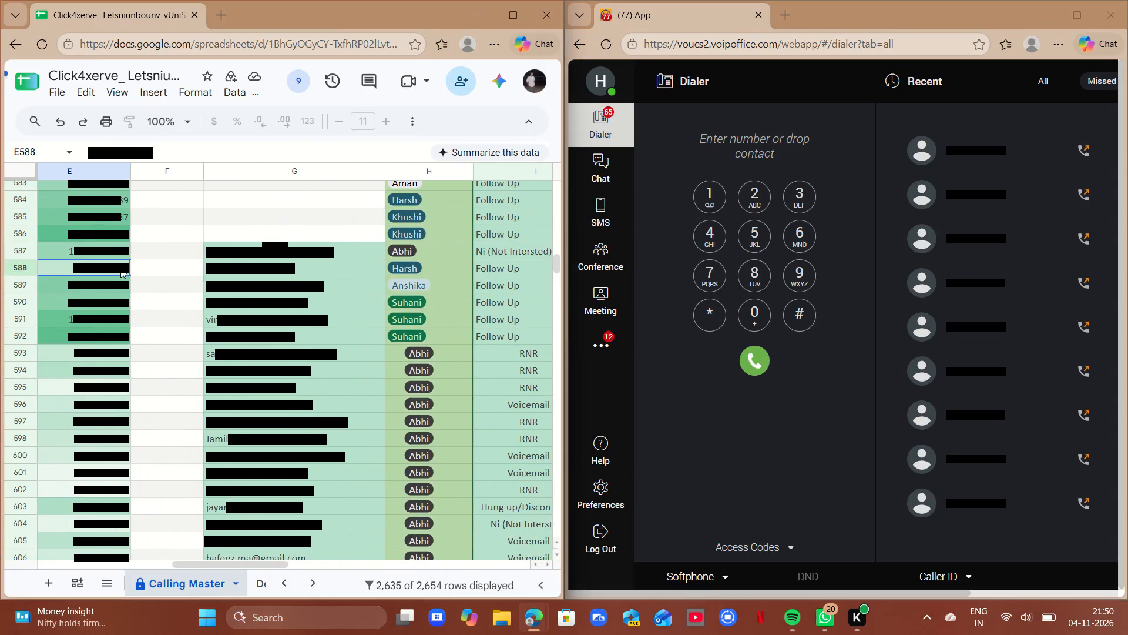
{"action": "key", "text": "ctrl+c"}
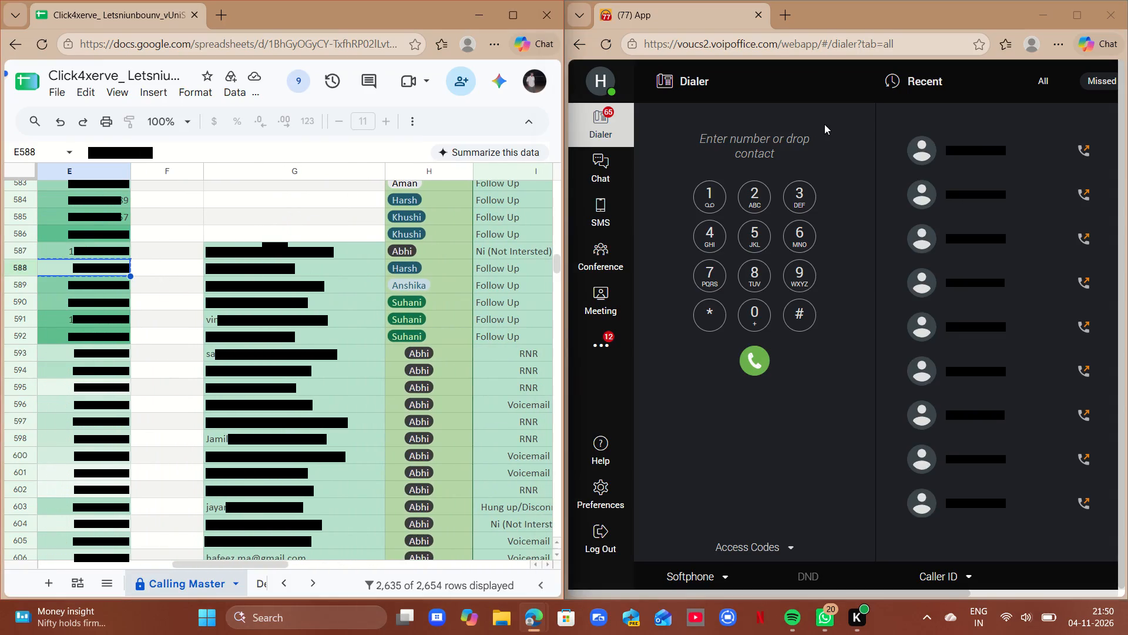
{"action": "left_click", "coordinate": [820, 125]}
{"action": "key", "text": "ctrl+v"}
{"action": "key", "text": "Return"}
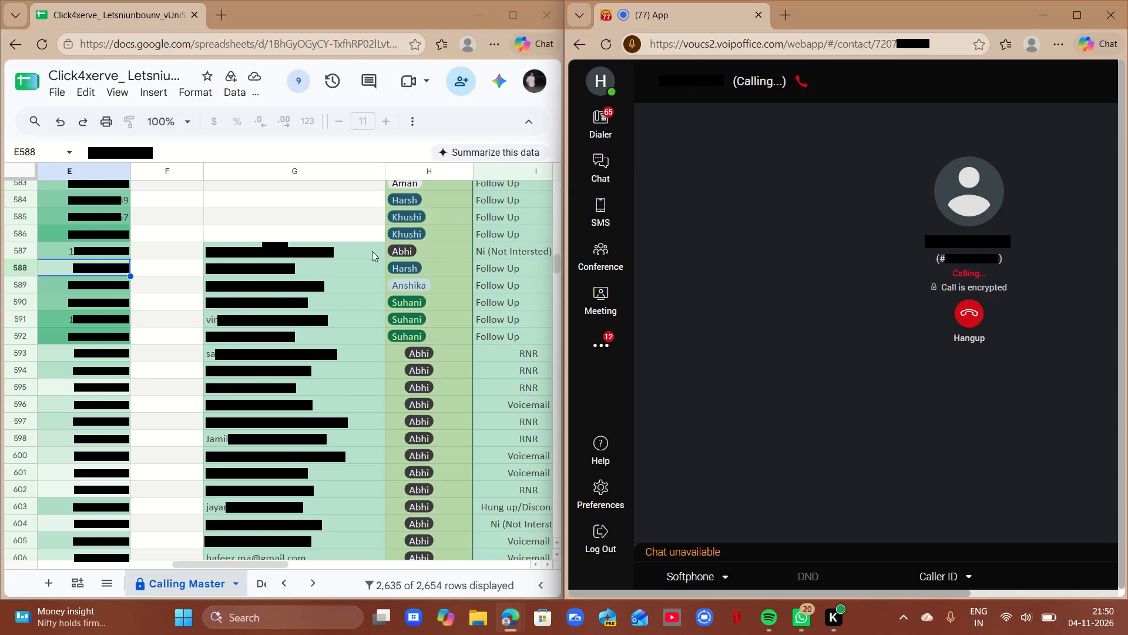
Check the row 588 lead's remarks, and copy the phone number from row 584 of Calling Master.
{"action": "scroll", "coordinate": [318, 265], "scroll_direction": "left", "scroll_amount": 3}
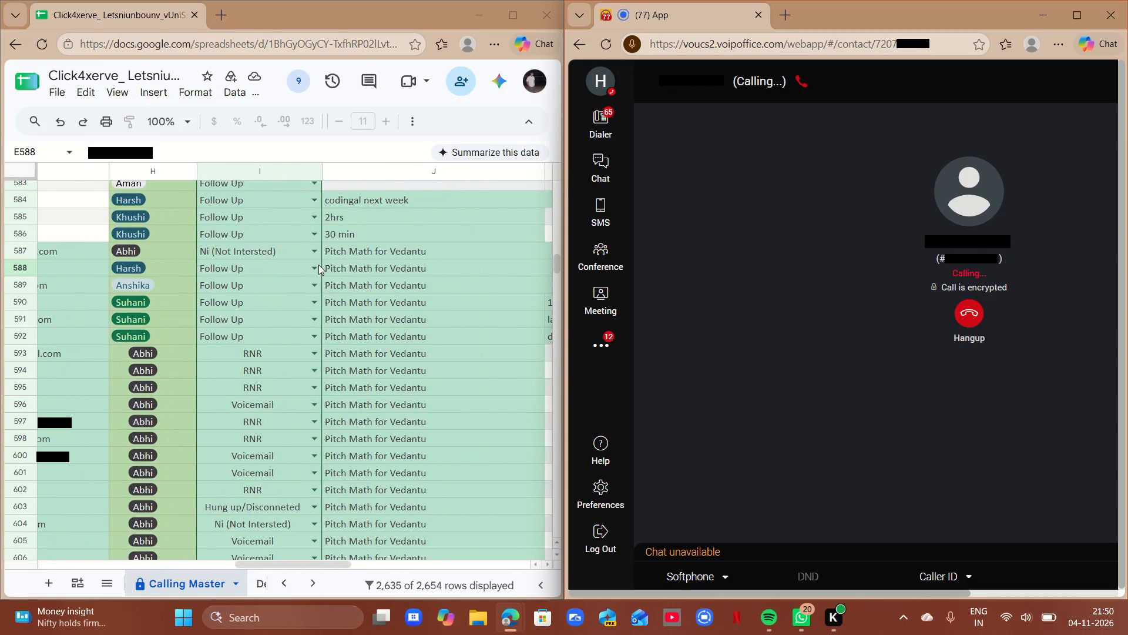
{"action": "scroll", "coordinate": [318, 265], "scroll_direction": "right", "scroll_amount": 1}
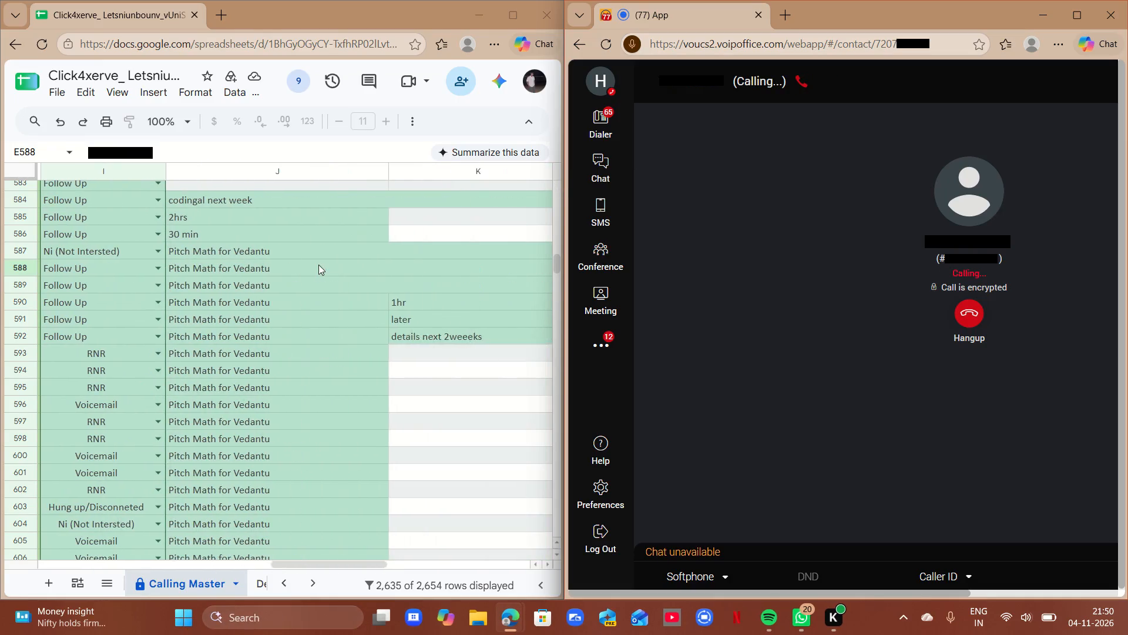
{"action": "scroll", "coordinate": [318, 265], "scroll_direction": "right", "scroll_amount": 2}
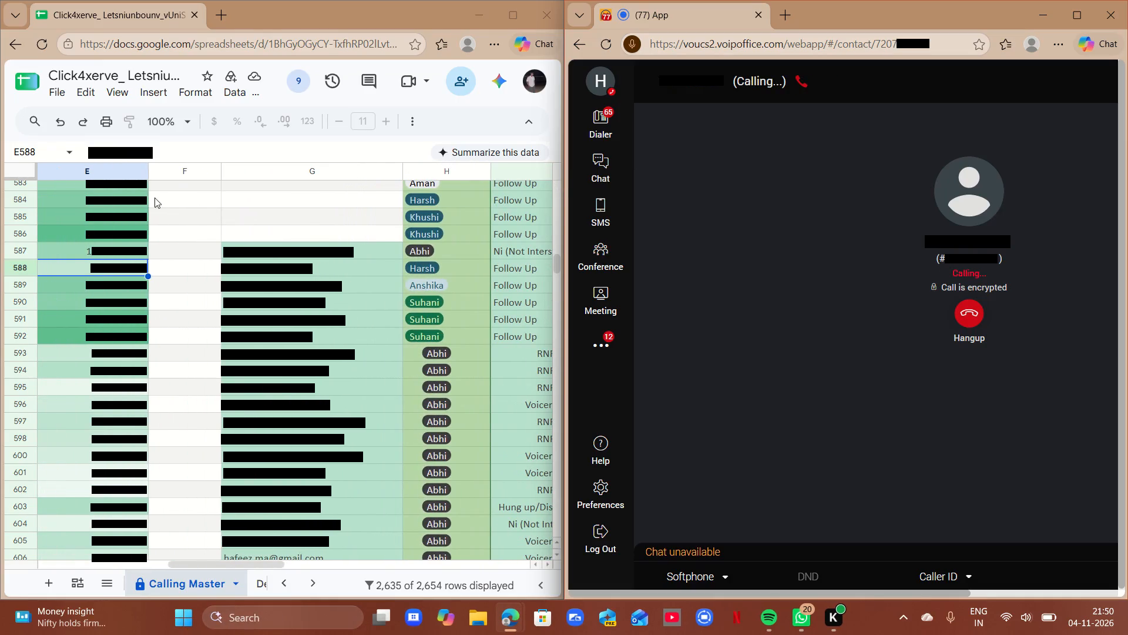
{"action": "left_click", "coordinate": [138, 202]}
{"action": "key", "text": "ctrl+c"}
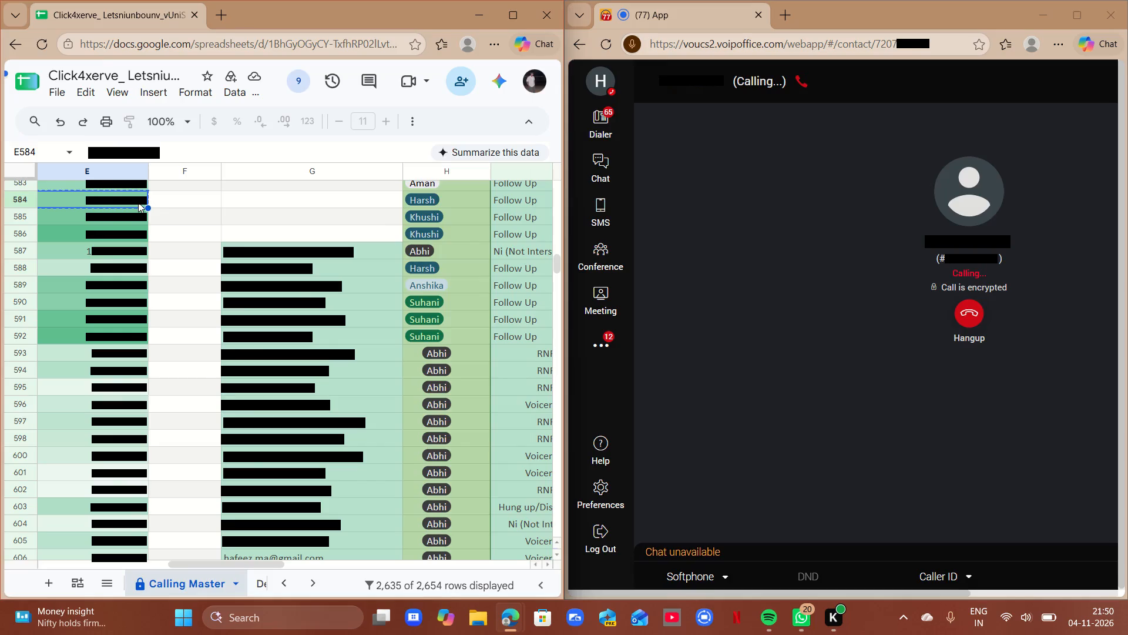
View the list of people who have the spreadsheet open, and dismiss it.
{"action": "left_click", "coordinate": [300, 82]}
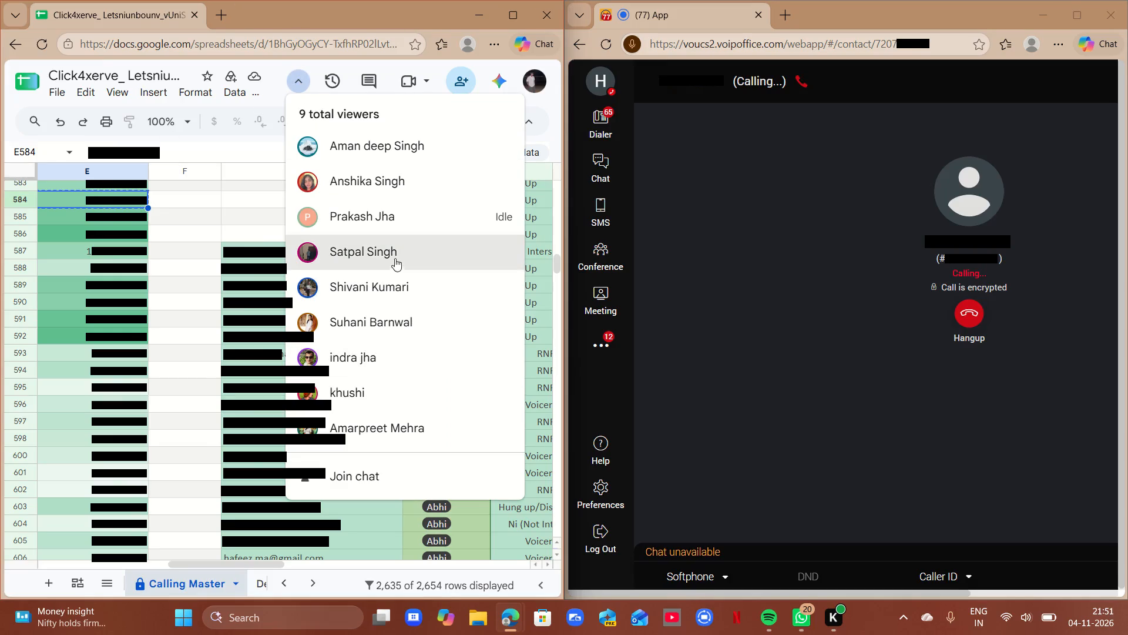
{"action": "left_click", "coordinate": [756, 313]}
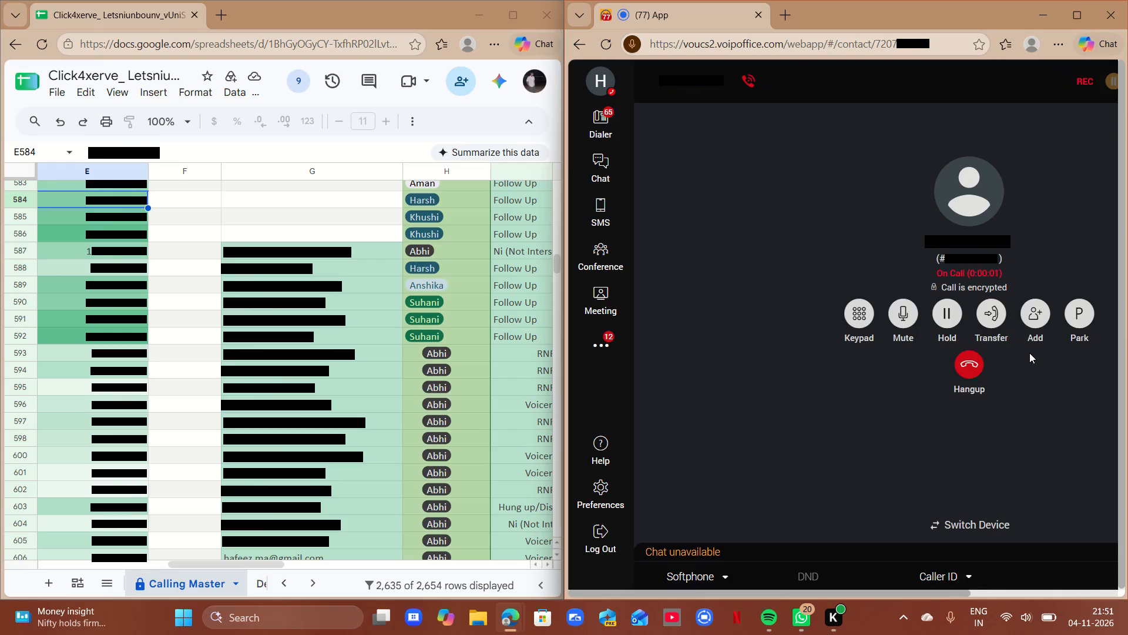
Hang up the ongoing call to the row 588 lead.
{"action": "left_click", "coordinate": [973, 370]}
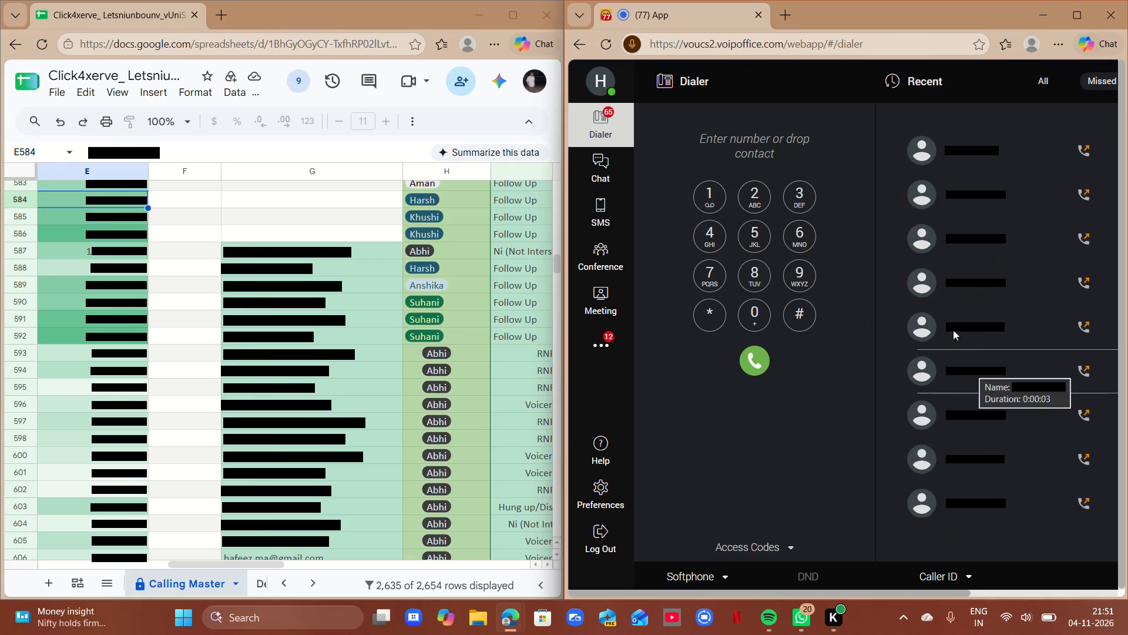
Call the copied row 584 phone number through the web dialer.
{"action": "left_click", "coordinate": [726, 144]}
{"action": "key", "text": "ctrl+v"}
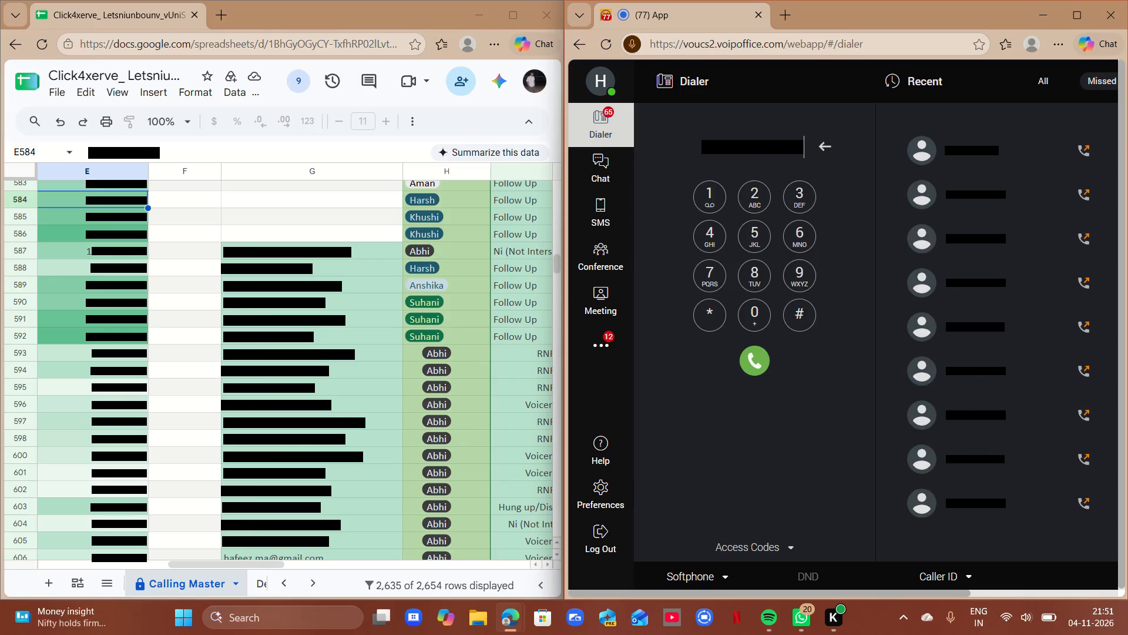
{"action": "key", "text": "Return"}
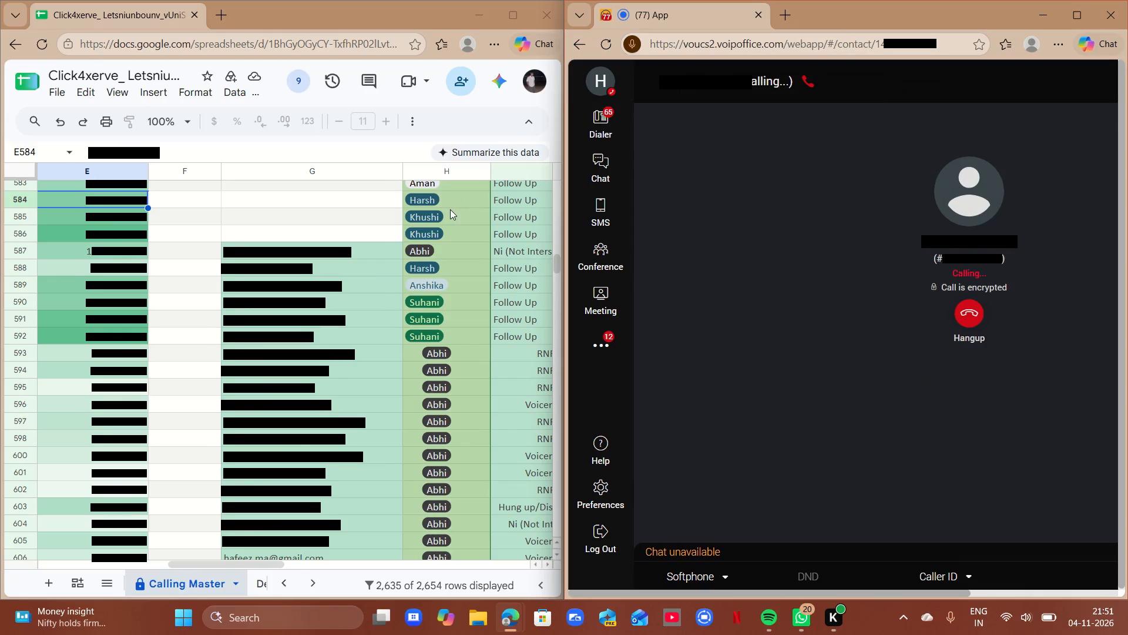
Examine the assigned callers, call statuses and remarks in Calling Master from row 584 downward during the call.
{"action": "scroll", "coordinate": [450, 209], "scroll_direction": "left", "scroll_amount": 2}
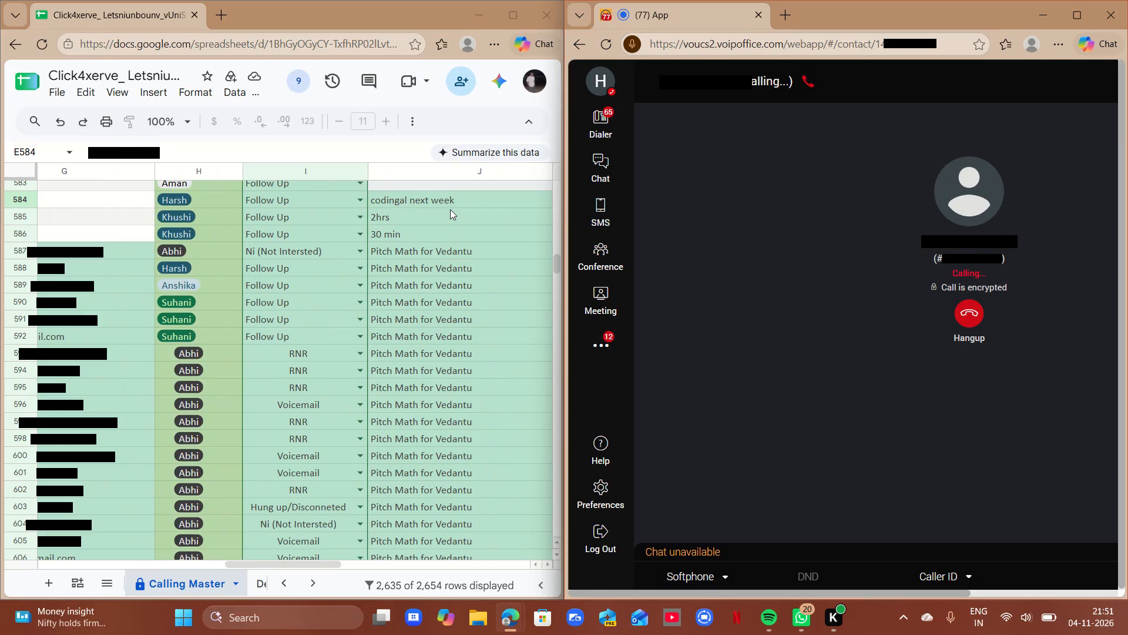
{"action": "scroll", "coordinate": [450, 209], "scroll_direction": "down", "scroll_amount": 2}
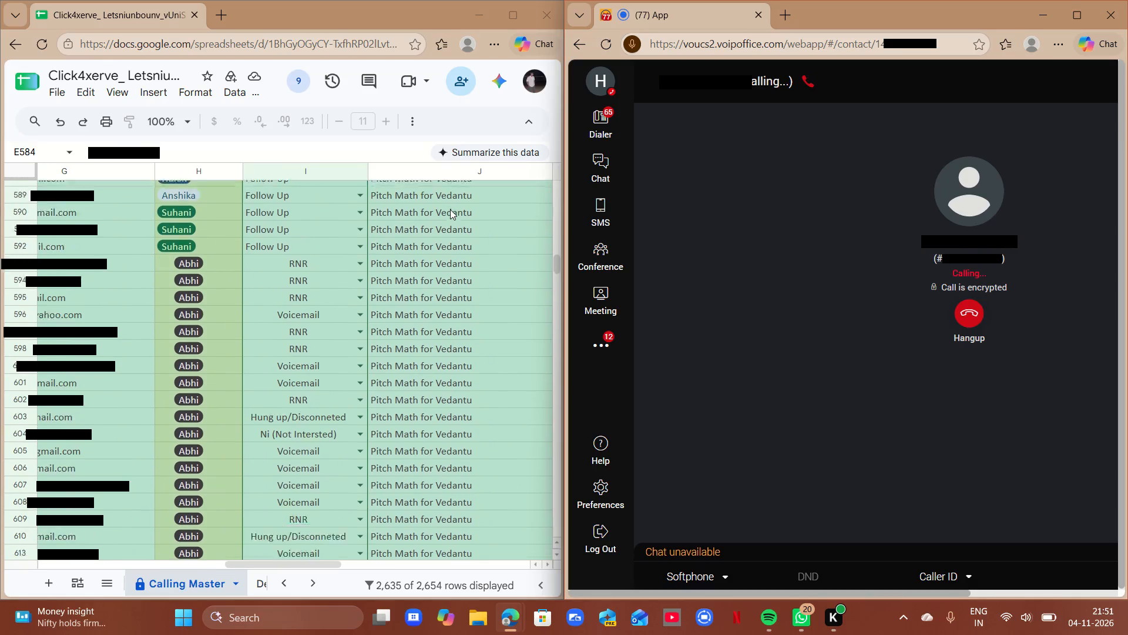
{"action": "scroll", "coordinate": [450, 209], "scroll_direction": "down", "scroll_amount": 1}
{"action": "scroll", "coordinate": [450, 209], "scroll_direction": "up", "scroll_amount": 1}
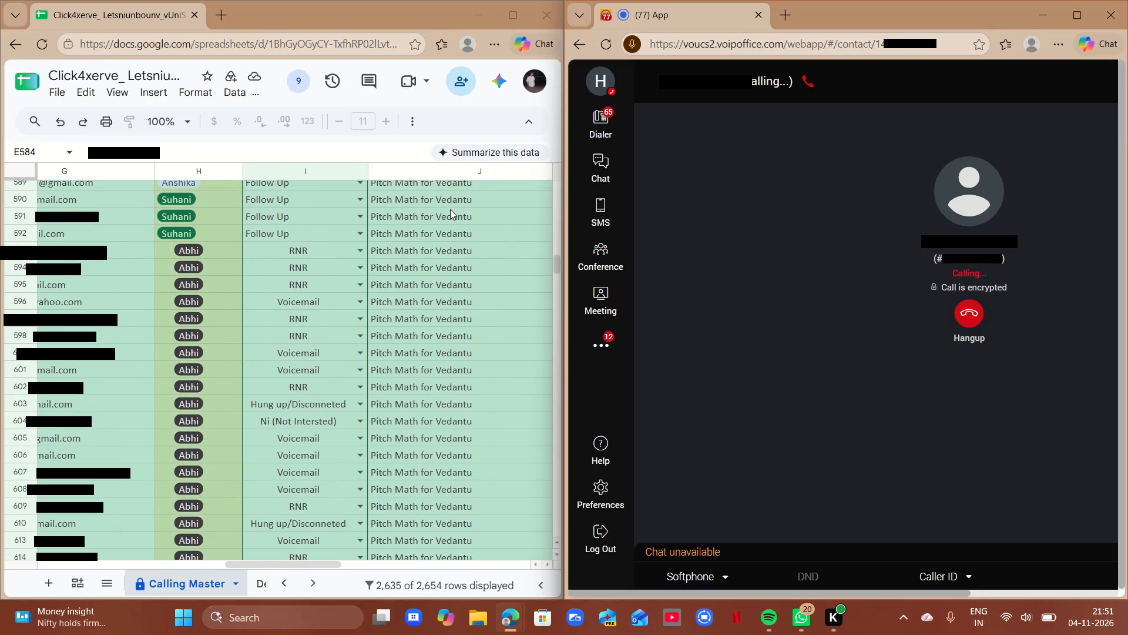
{"action": "scroll", "coordinate": [450, 209], "scroll_direction": "up", "scroll_amount": 1}
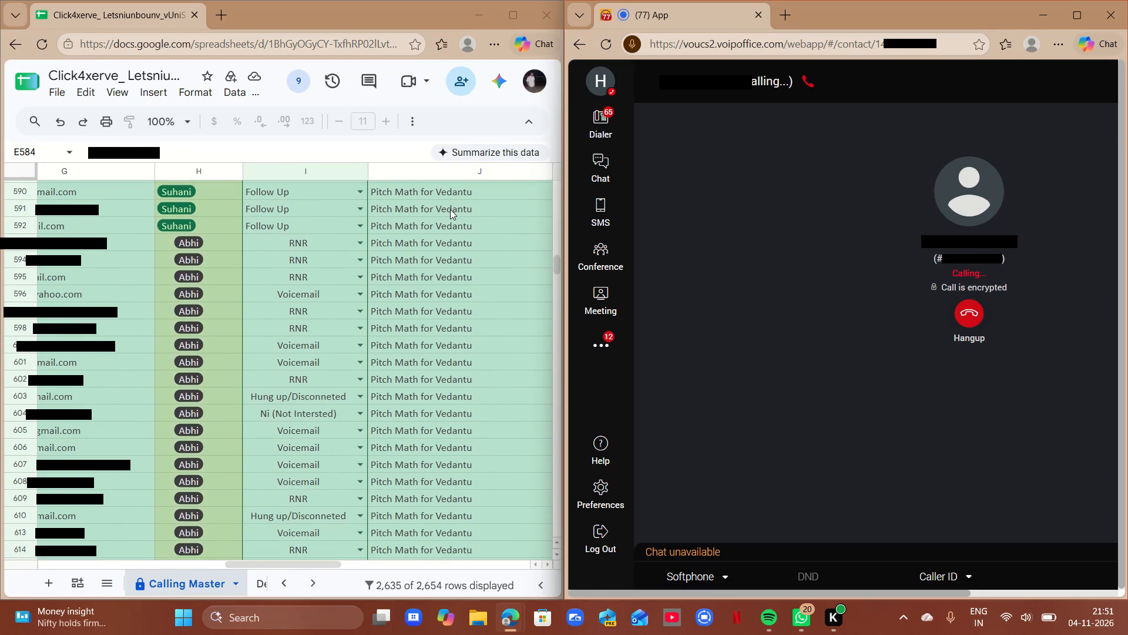
{"action": "scroll", "coordinate": [450, 209], "scroll_direction": "down", "scroll_amount": 5}
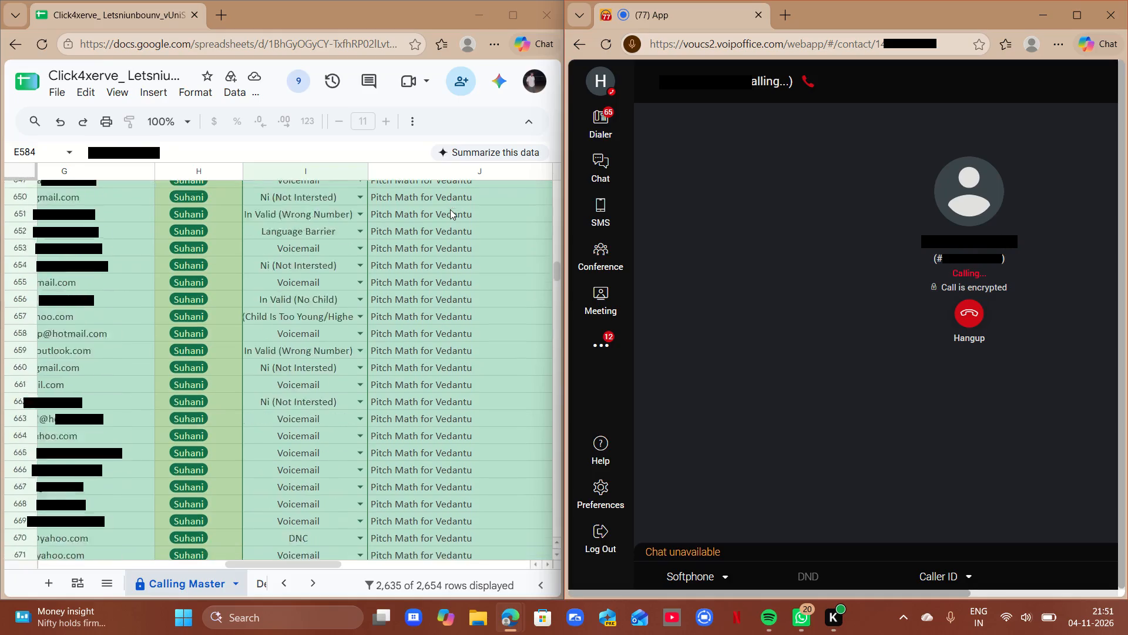
{"action": "scroll", "coordinate": [450, 209], "scroll_direction": "down", "scroll_amount": 5}
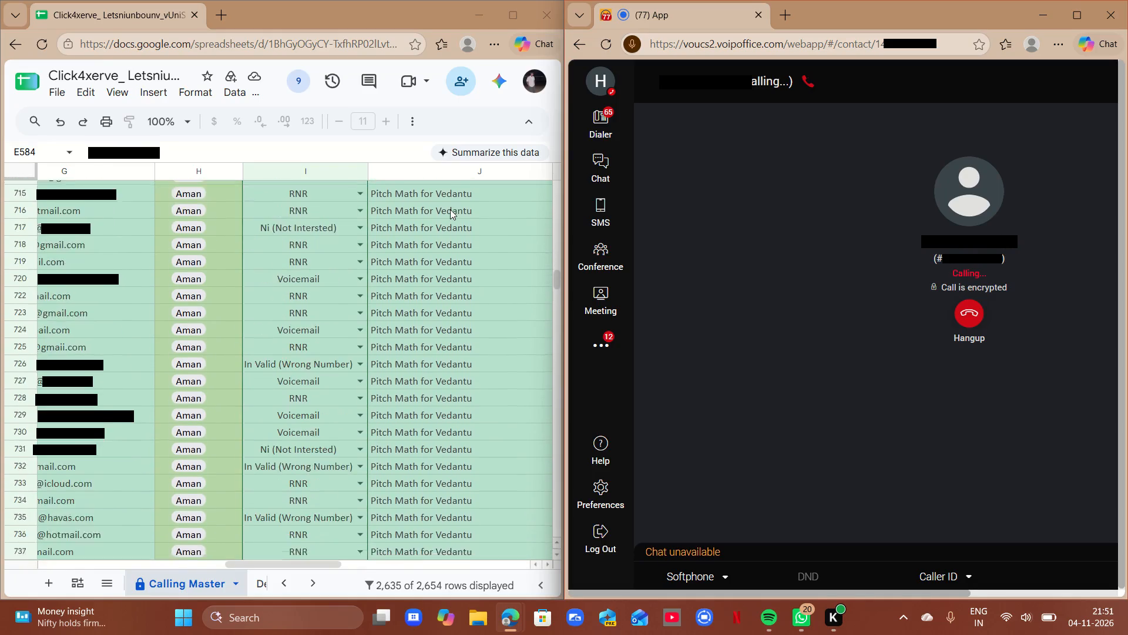
{"action": "scroll", "coordinate": [450, 209], "scroll_direction": "down", "scroll_amount": 2}
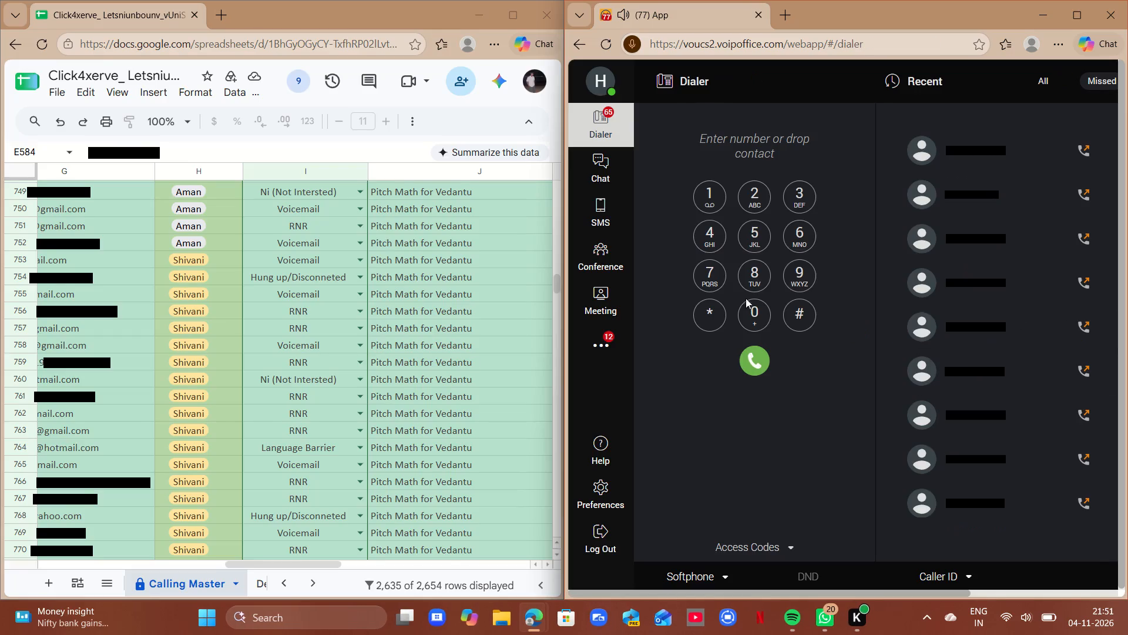
Find the leads assigned to Harsh, copy the phone number from row 824 and call it through the web dialer.
{"action": "scroll", "coordinate": [344, 397], "scroll_direction": "down", "scroll_amount": 6}
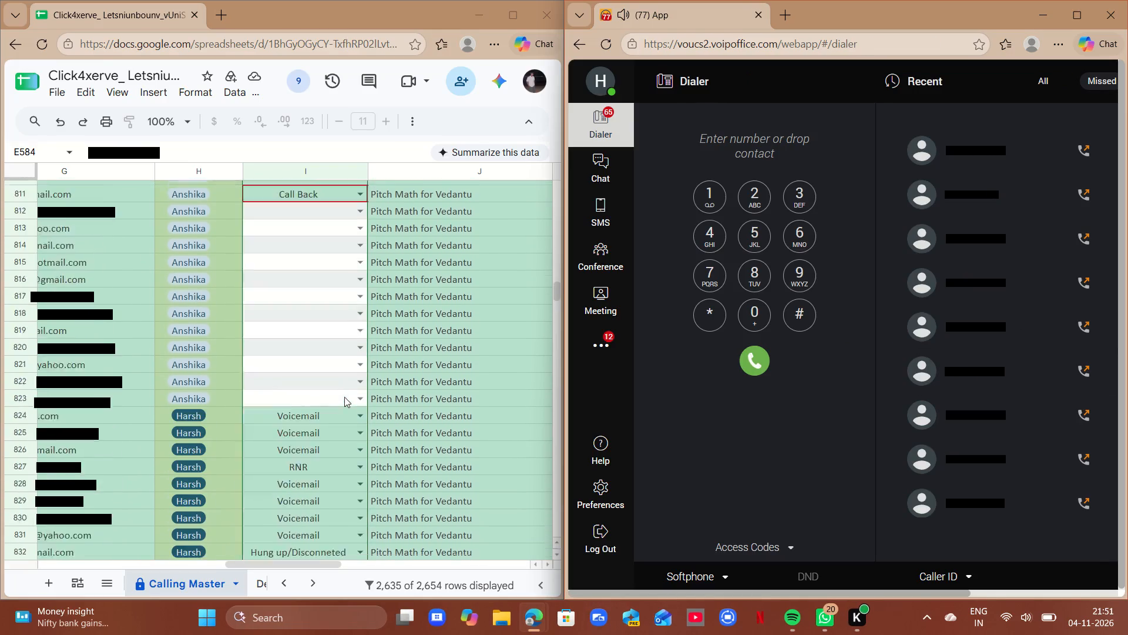
{"action": "scroll", "coordinate": [344, 397], "scroll_direction": "down", "scroll_amount": 1}
{"action": "scroll", "coordinate": [344, 397], "scroll_direction": "up", "scroll_amount": 1}
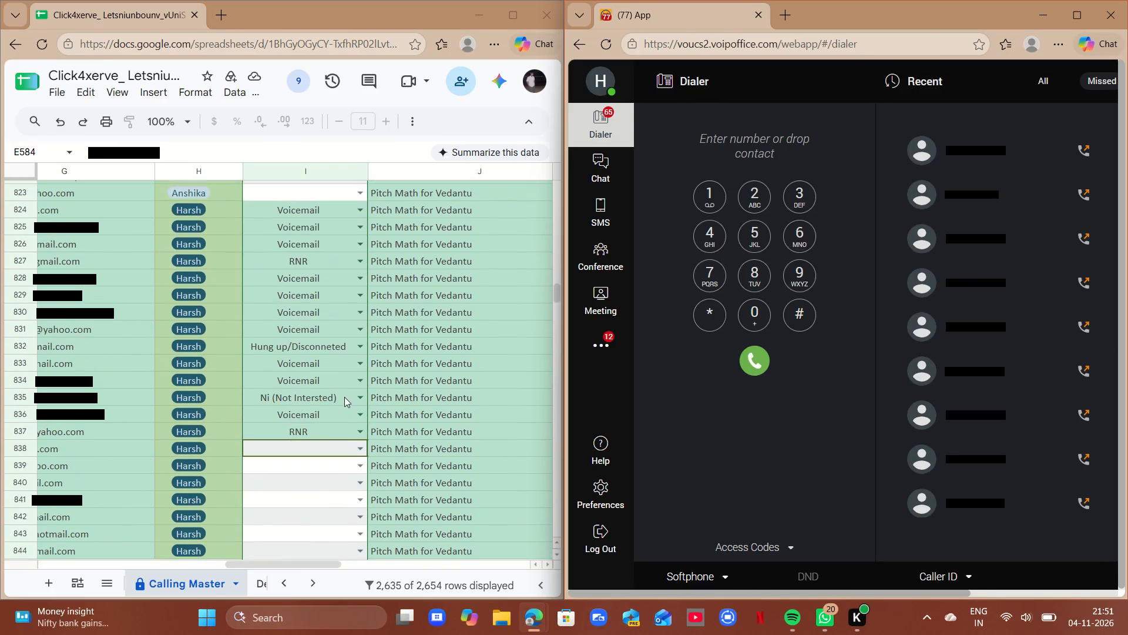
{"action": "scroll", "coordinate": [344, 397], "scroll_direction": "right", "scroll_amount": 2}
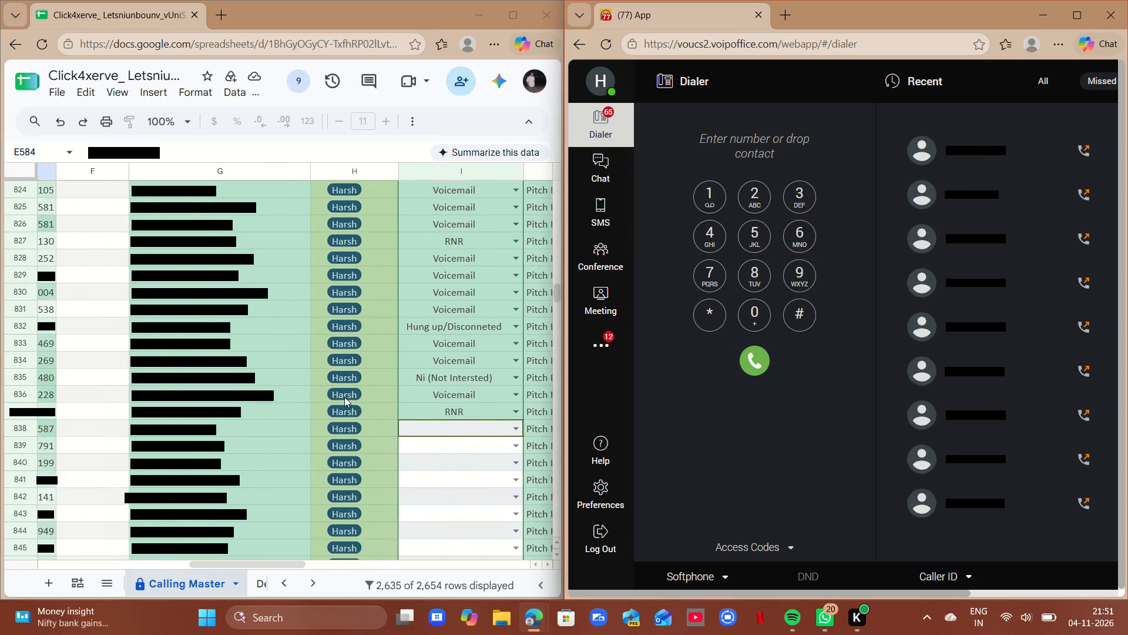
{"action": "left_click", "coordinate": [47, 189]}
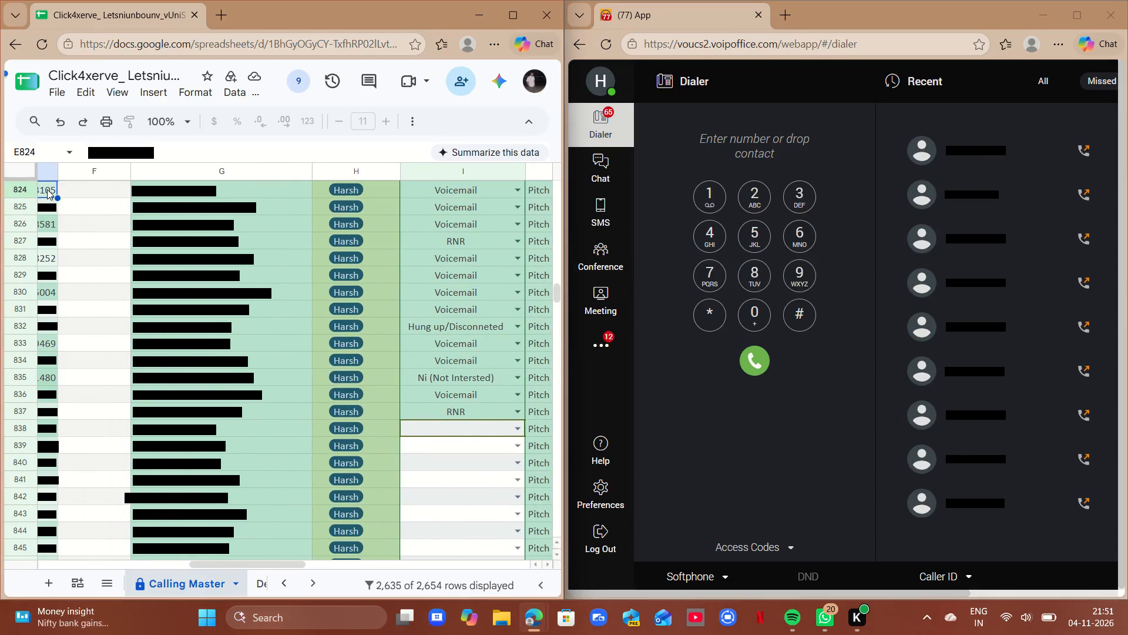
{"action": "key", "text": "ctrl+c"}
{"action": "left_click", "coordinate": [851, 105]}
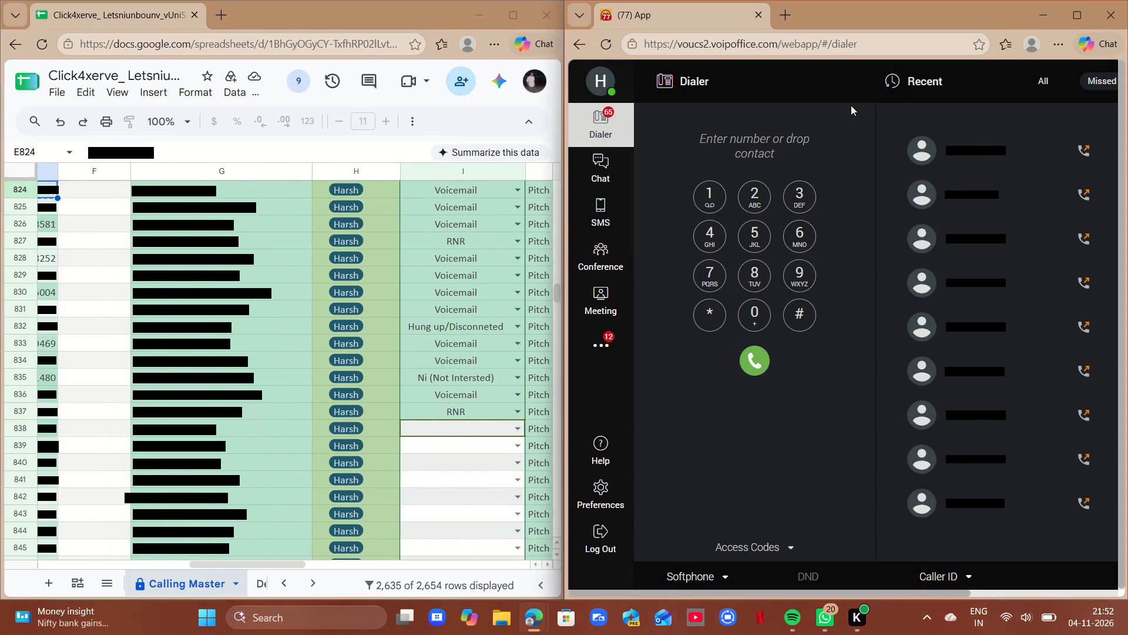
{"action": "key", "text": "ctrl+v"}
{"action": "key", "text": "Return"}
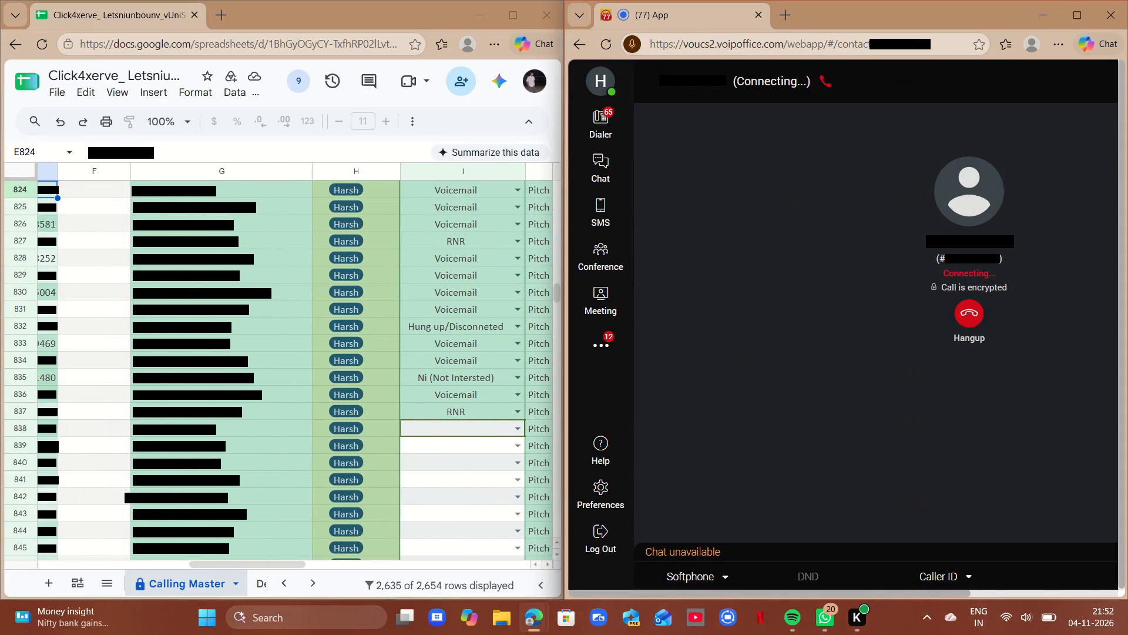
Copy the lead's phone number from row 825 of Calling Master.
{"action": "left_click", "coordinate": [58, 207]}
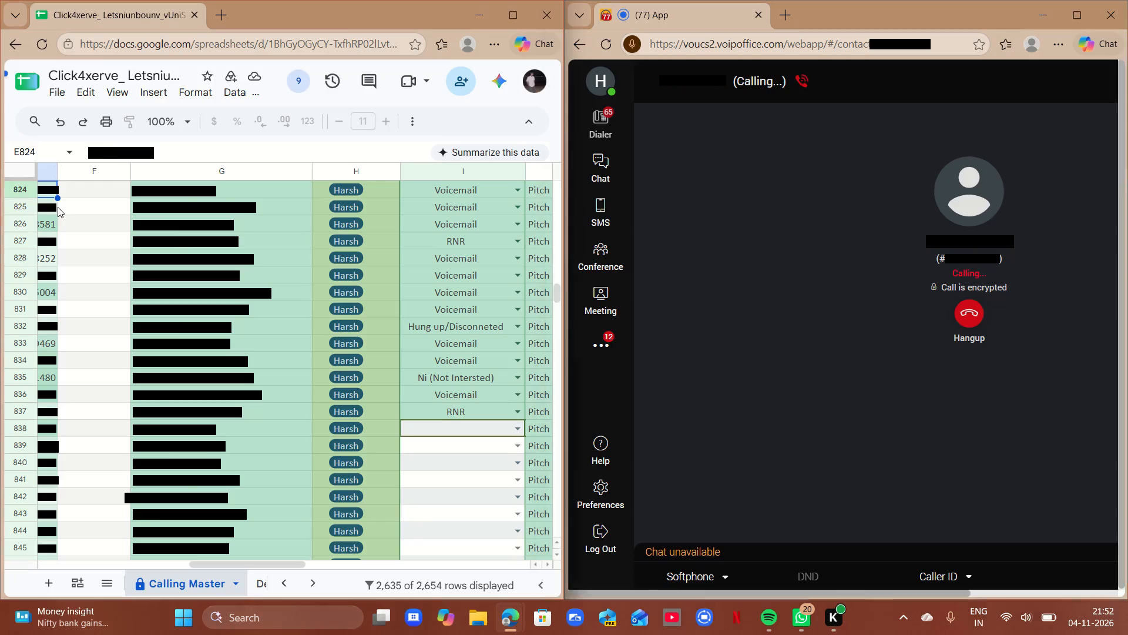
{"action": "key", "text": "ctrl+c"}
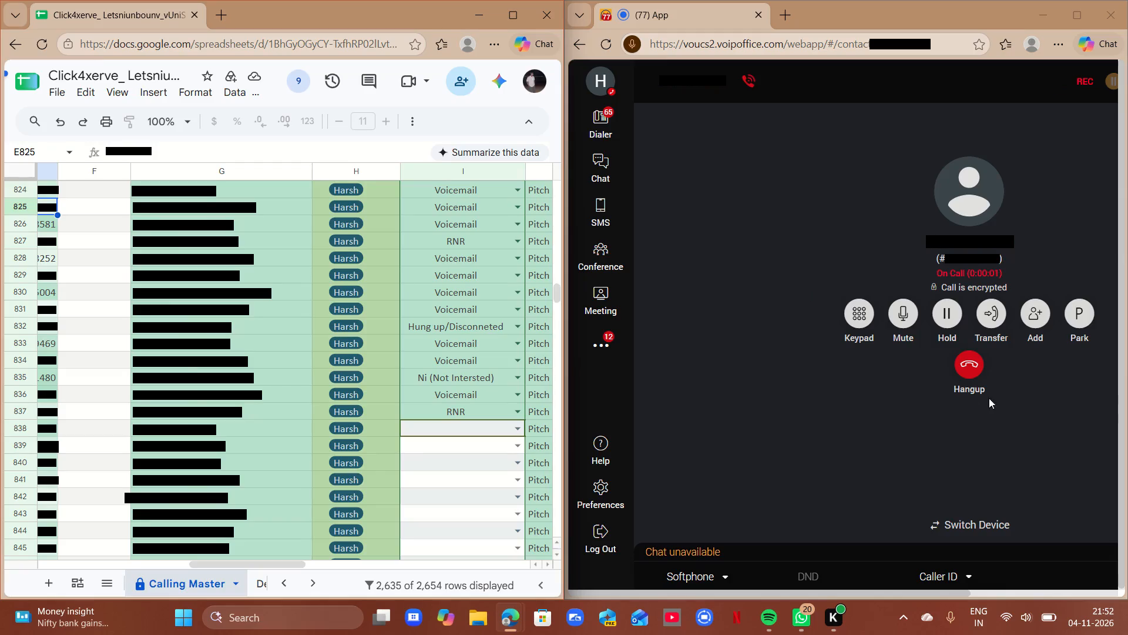
Hang up the ongoing call to the row 824 lead.
{"action": "left_click", "coordinate": [972, 373]}
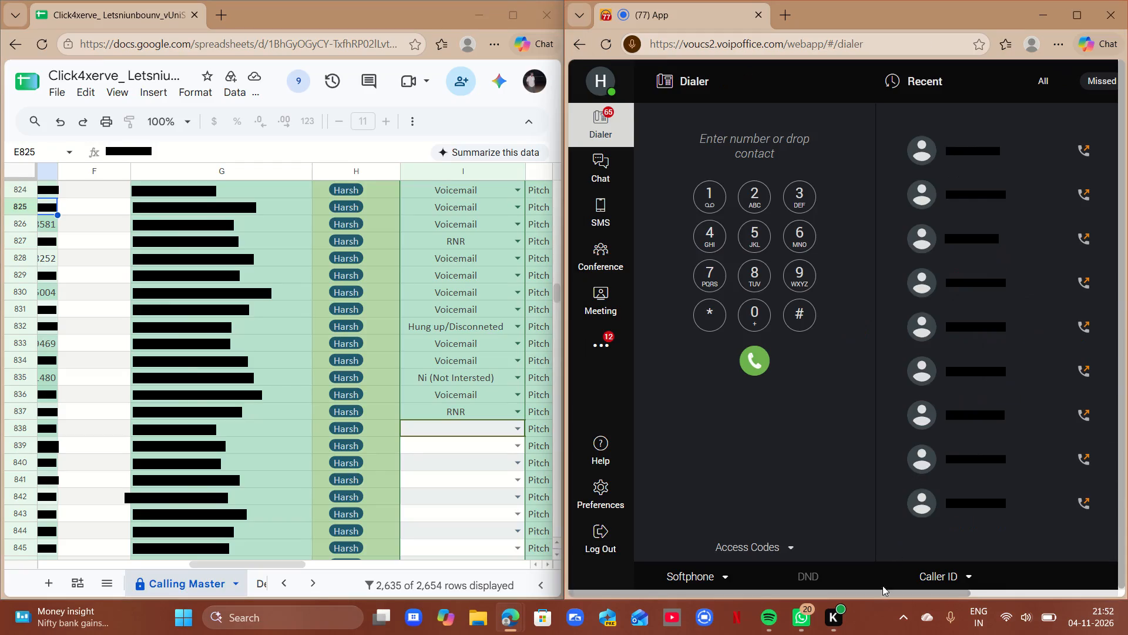
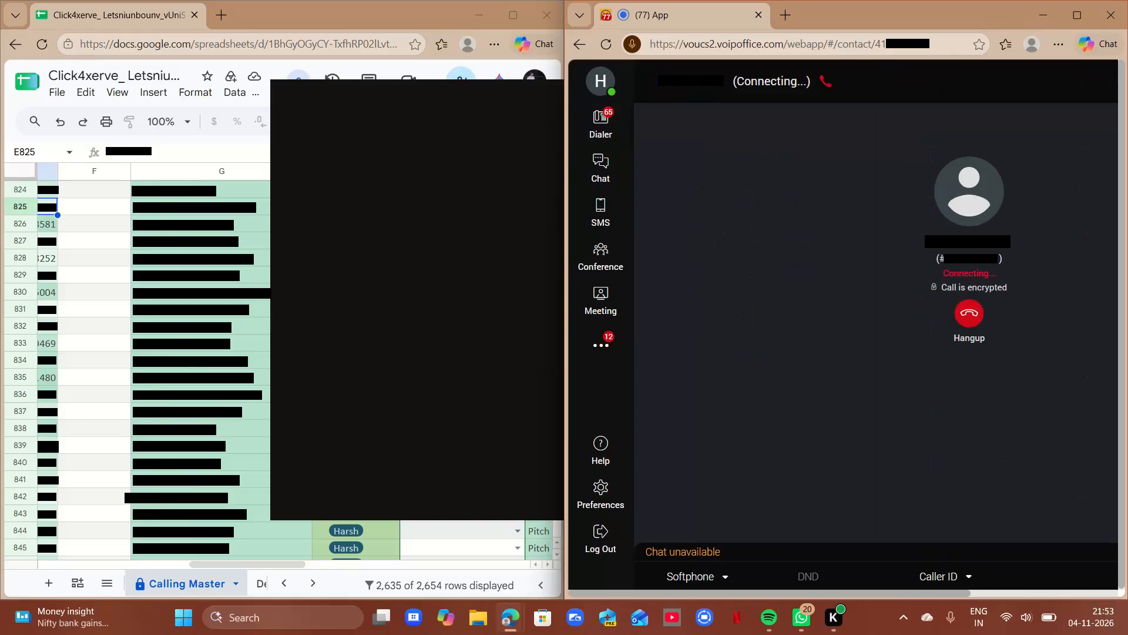
Copy the lead's phone number from row 826 of the Calling Master sheet.
{"action": "left_click", "coordinate": [49, 225]}
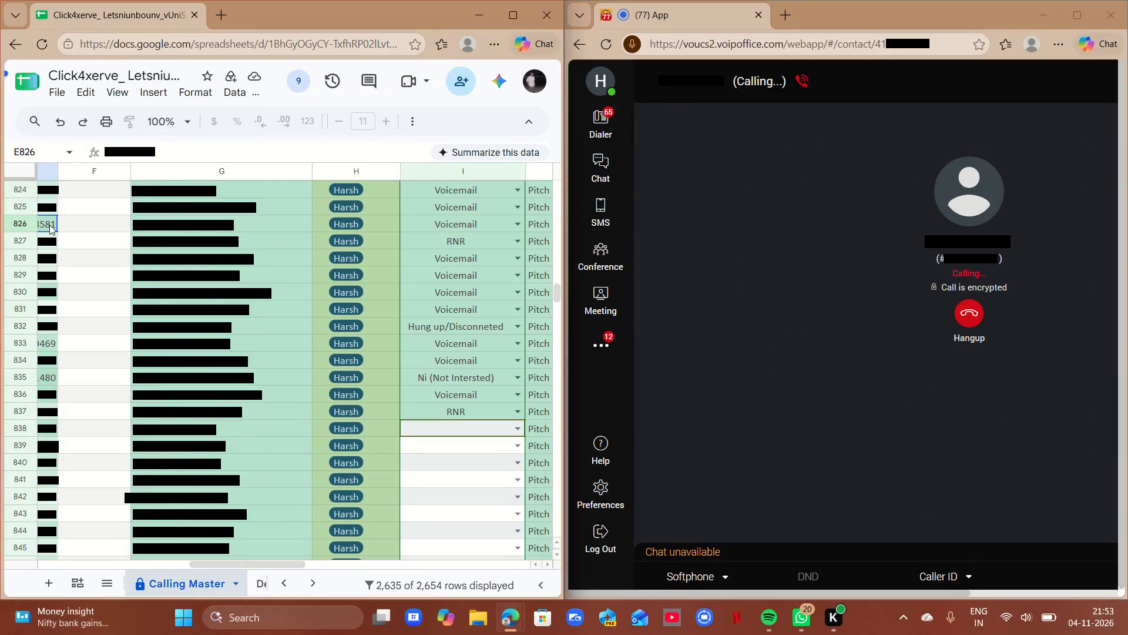
{"action": "key", "text": "ctrl+c"}
{"action": "scroll", "coordinate": [49, 225], "scroll_direction": "right", "scroll_amount": 2}
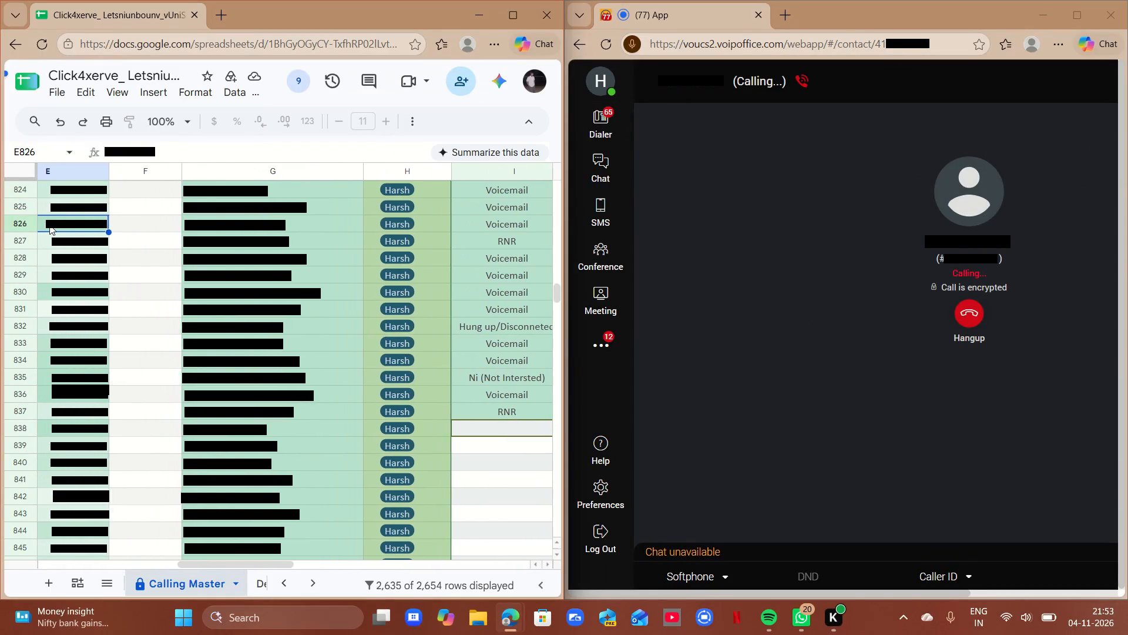
{"action": "scroll", "coordinate": [49, 225], "scroll_direction": "right", "scroll_amount": 1}
{"action": "left_click", "coordinate": [49, 225]}
{"action": "key", "text": "ctrl+c"}
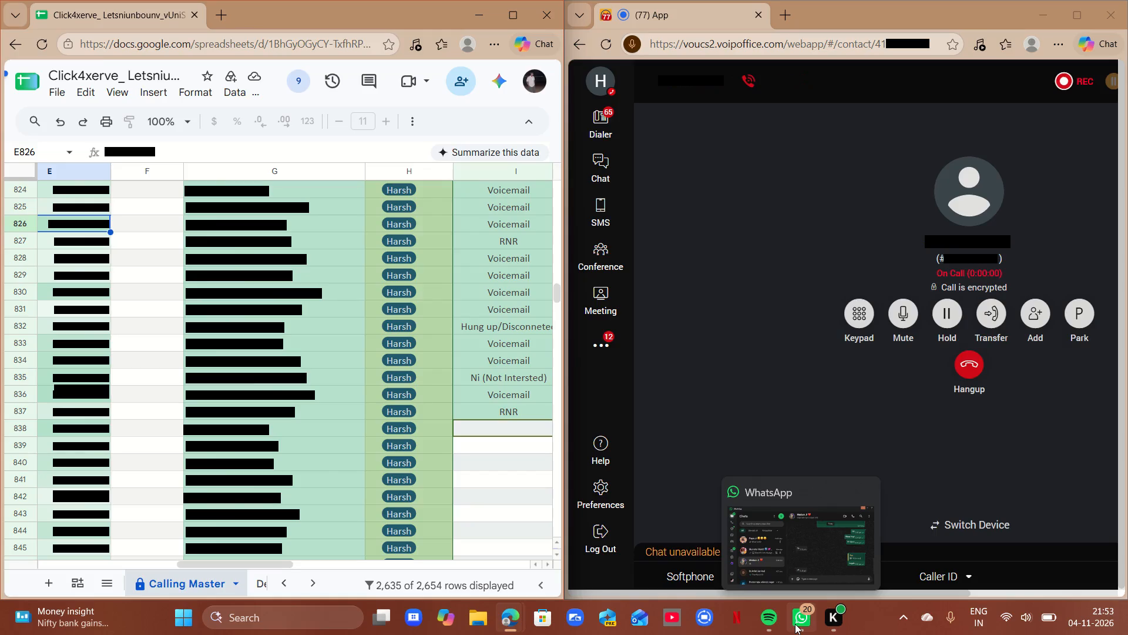
Hang up the ongoing call and call the copied row 826 phone number through the web dialer.
{"action": "left_click", "coordinate": [976, 370]}
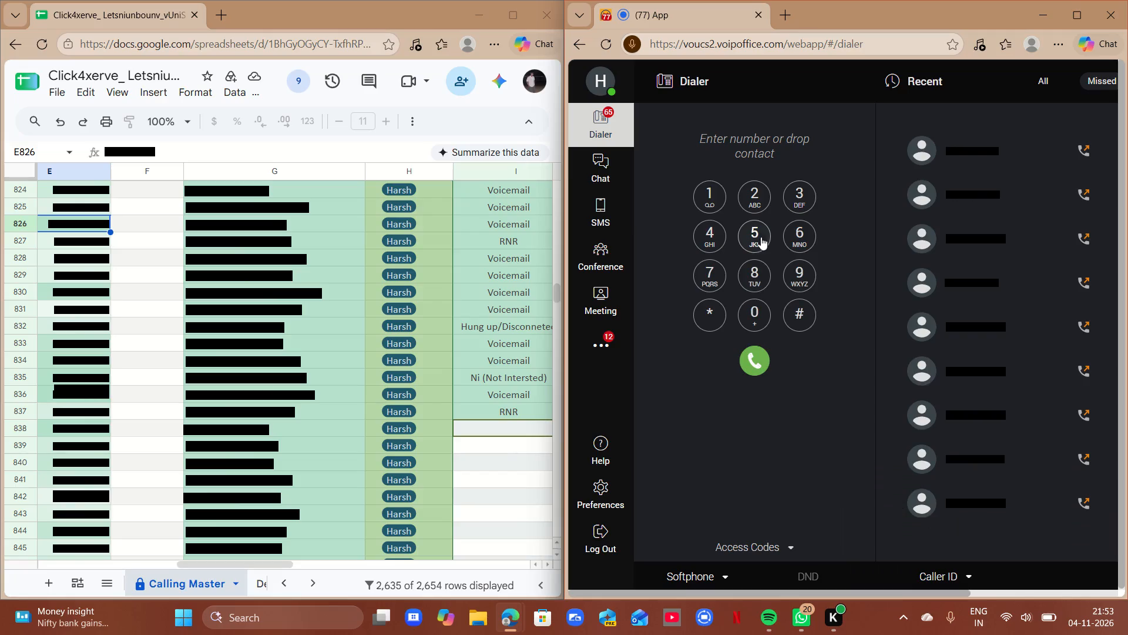
{"action": "left_click", "coordinate": [746, 160]}
{"action": "key", "text": "ctrl+v"}
{"action": "key", "text": "Return"}
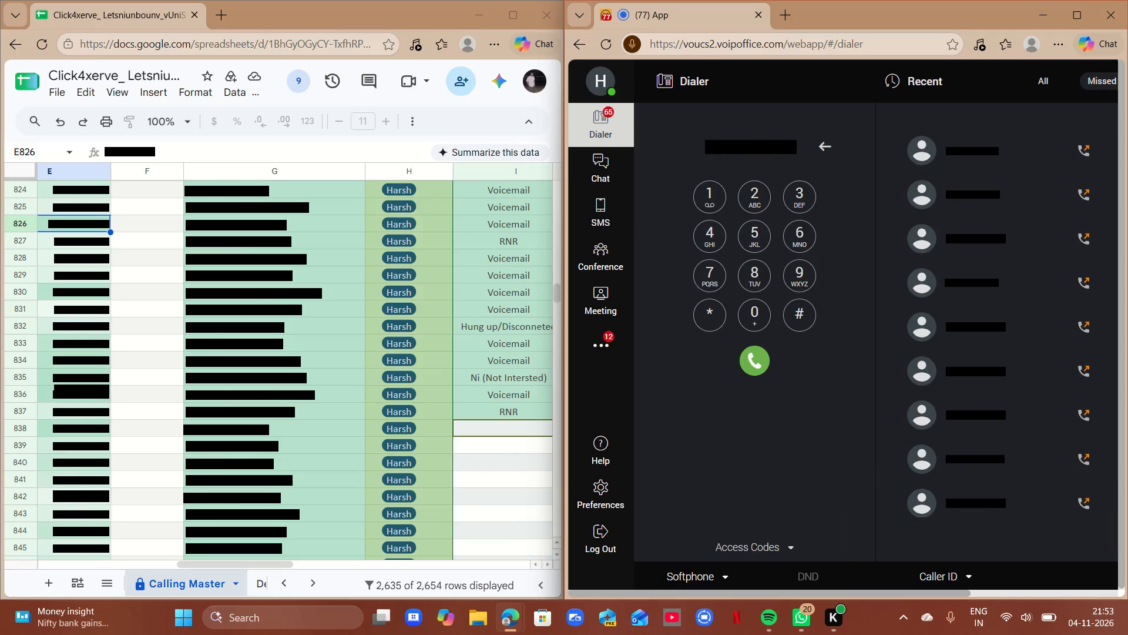
Copy the lead's phone number from row 827 of the Calling Master sheet.
{"action": "left_click", "coordinate": [96, 238]}
{"action": "key", "text": "ctrl+c"}
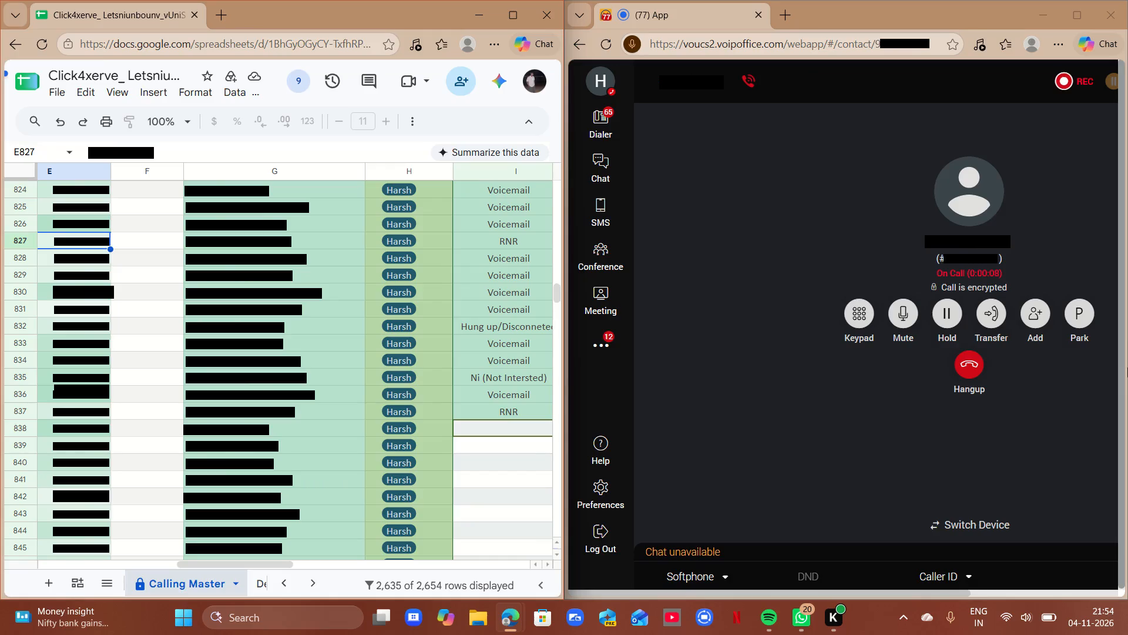
Hang up the call to the row 826 lead and call the copied row 827 number through the web dialer.
{"action": "left_click", "coordinate": [968, 361]}
{"action": "left_click", "coordinate": [727, 172]}
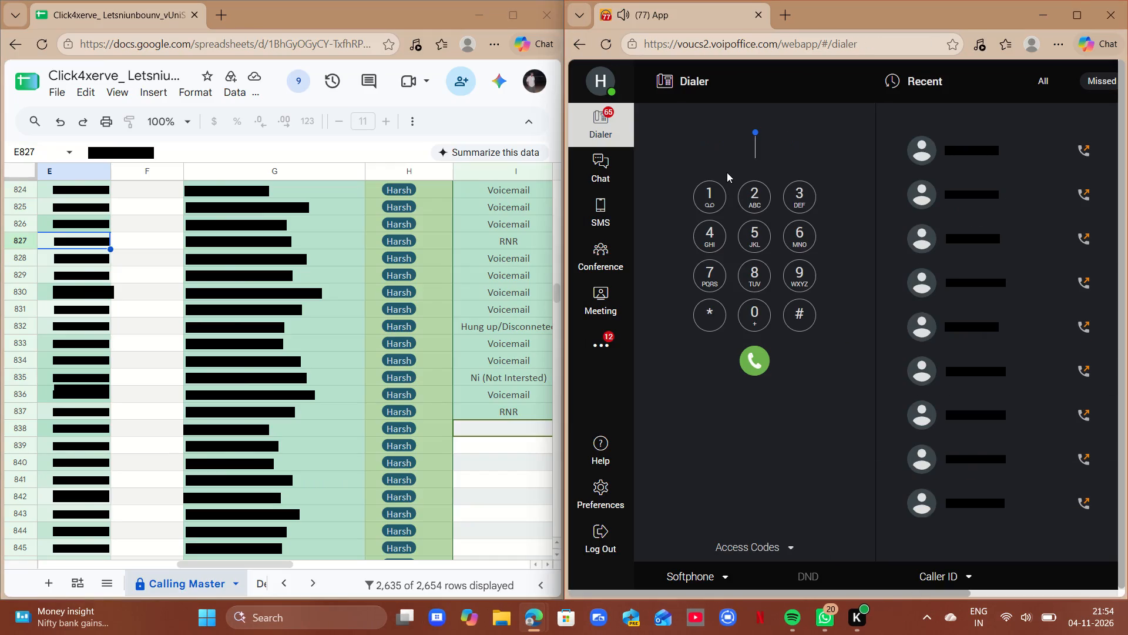
Enter the copied phone number of the row 827 lead in the web dialer and call it.
{"action": "key", "text": "ctrl+v"}
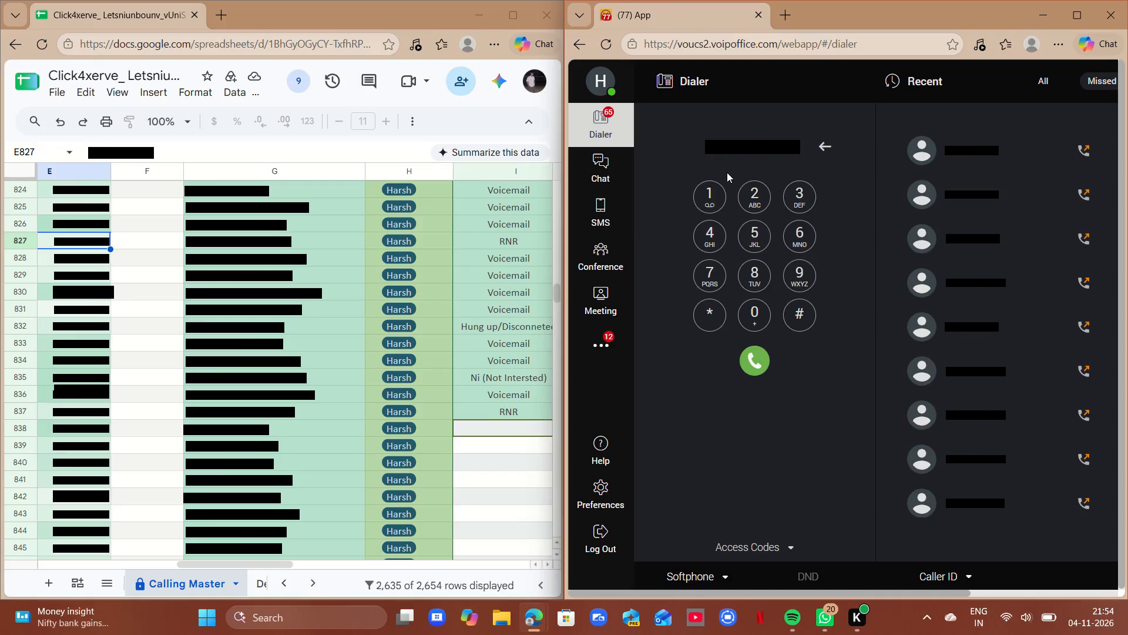
{"action": "key", "text": "Return"}
Copy the lead's phone number from row 828 of Calling Master while the call is being placed.
{"action": "scroll", "coordinate": [253, 295], "scroll_direction": "down", "scroll_amount": 1}
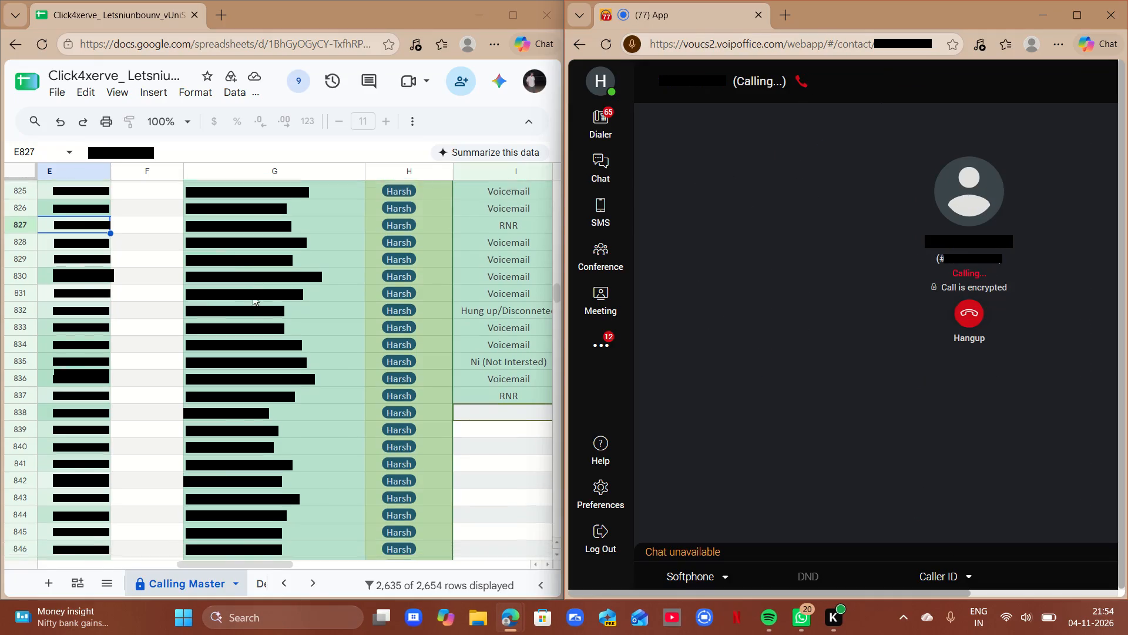
{"action": "scroll", "coordinate": [253, 295], "scroll_direction": "down", "scroll_amount": 1}
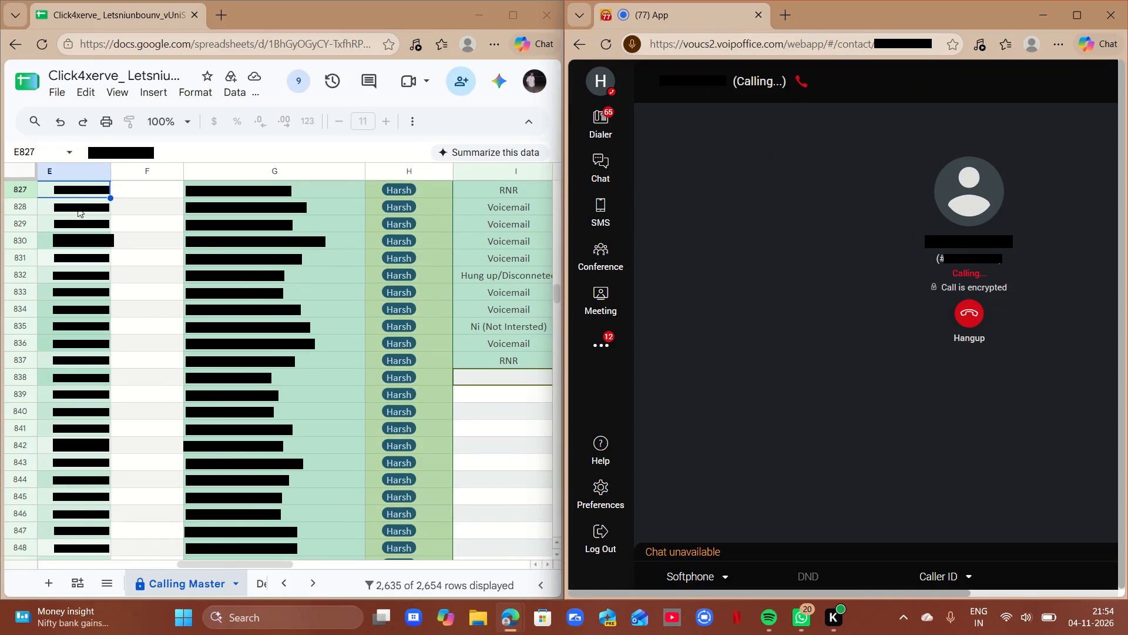
{"action": "left_click", "coordinate": [95, 206]}
{"action": "key", "text": "ctrl+c"}
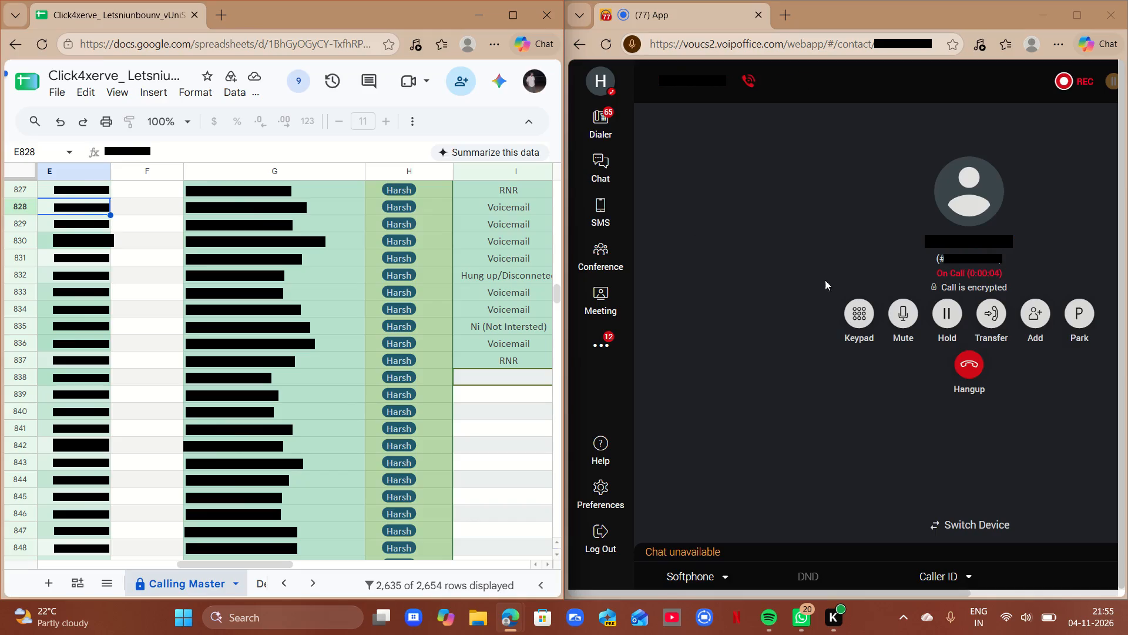
Hang up the ongoing call to the row 827 lead.
{"action": "left_click", "coordinate": [983, 373]}
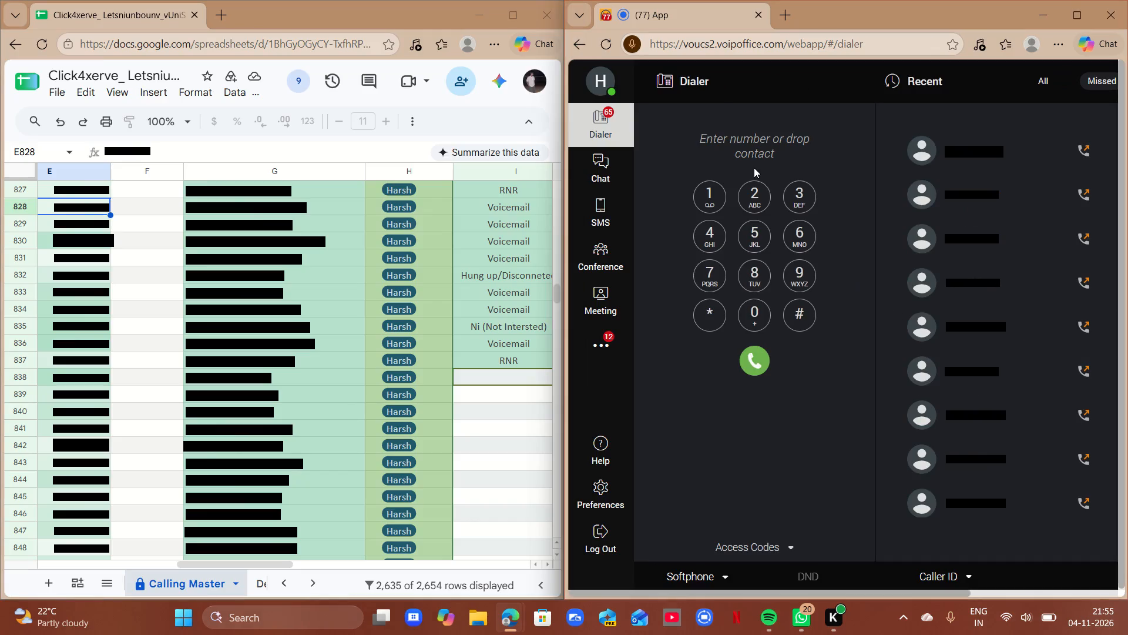
Enter the copied phone number of the row 828 lead in the web dialer and call it.
{"action": "left_click", "coordinate": [754, 168]}
{"action": "key", "text": "ctrl+v"}
{"action": "key", "text": "Return"}
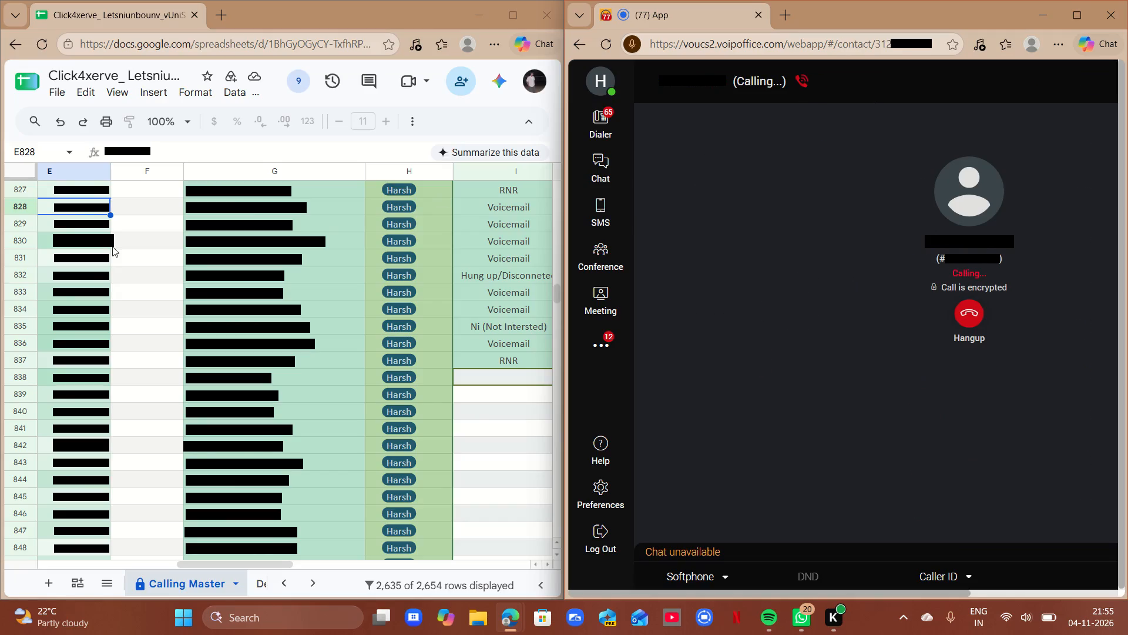
Copy the lead's phone number from row 829 of Calling Master while the row 828 call is being placed.
{"action": "left_click", "coordinate": [98, 223]}
{"action": "key", "text": "ctrl+c"}
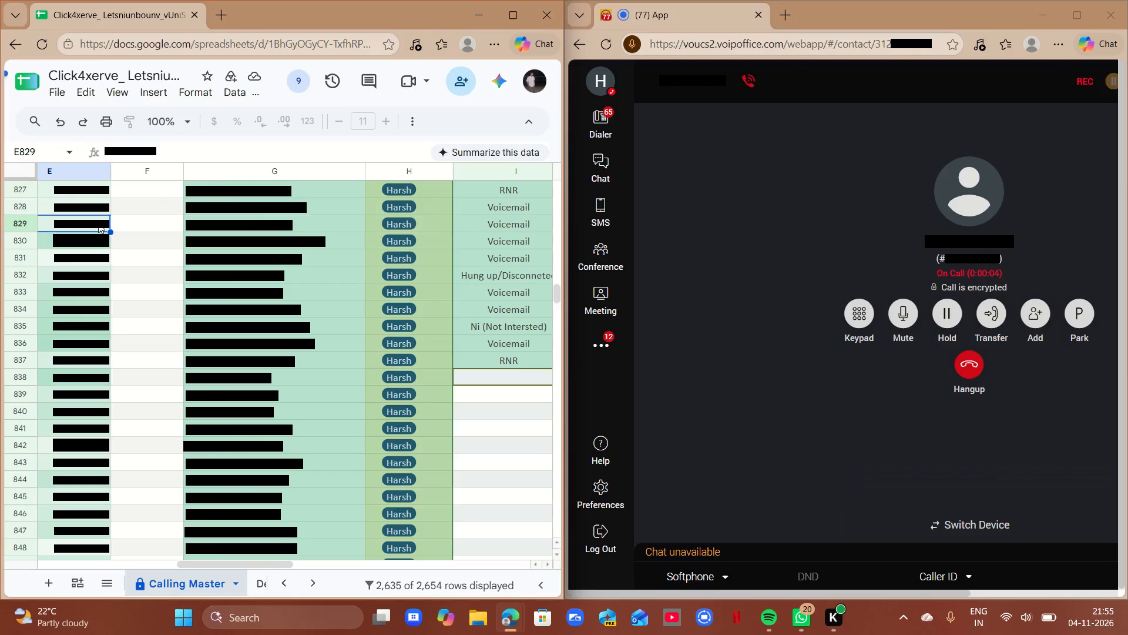
Mute the microphone on the ongoing call to the row 828 lead.
{"action": "left_click", "coordinate": [912, 316]}
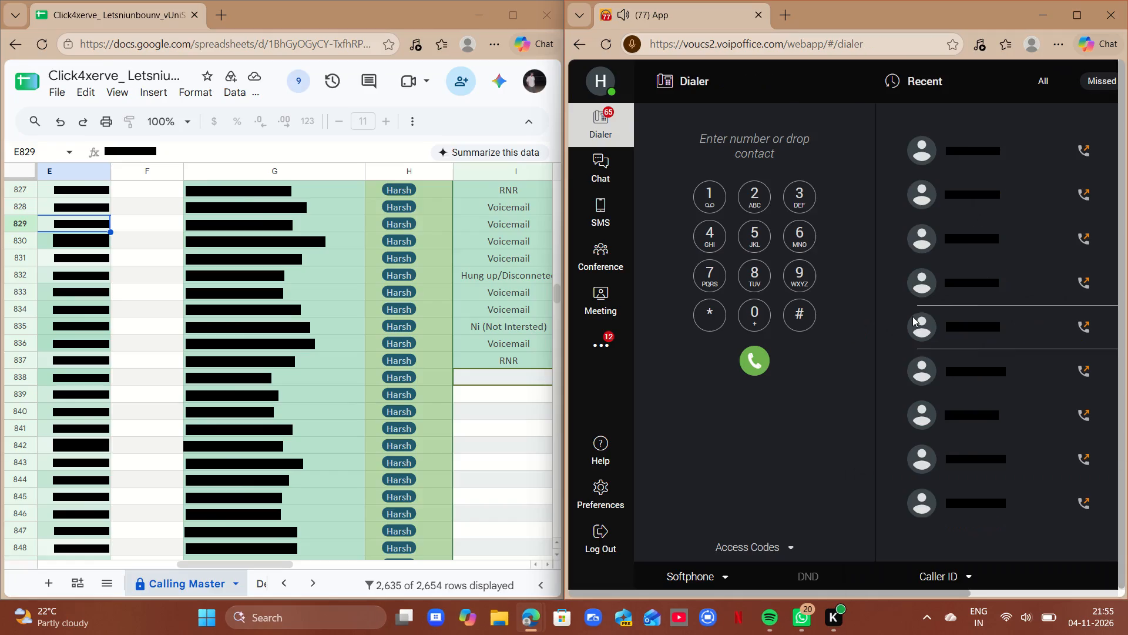
Enter the copied phone number of the row 829 lead in the web dialer and call it.
{"action": "left_click", "coordinate": [728, 153]}
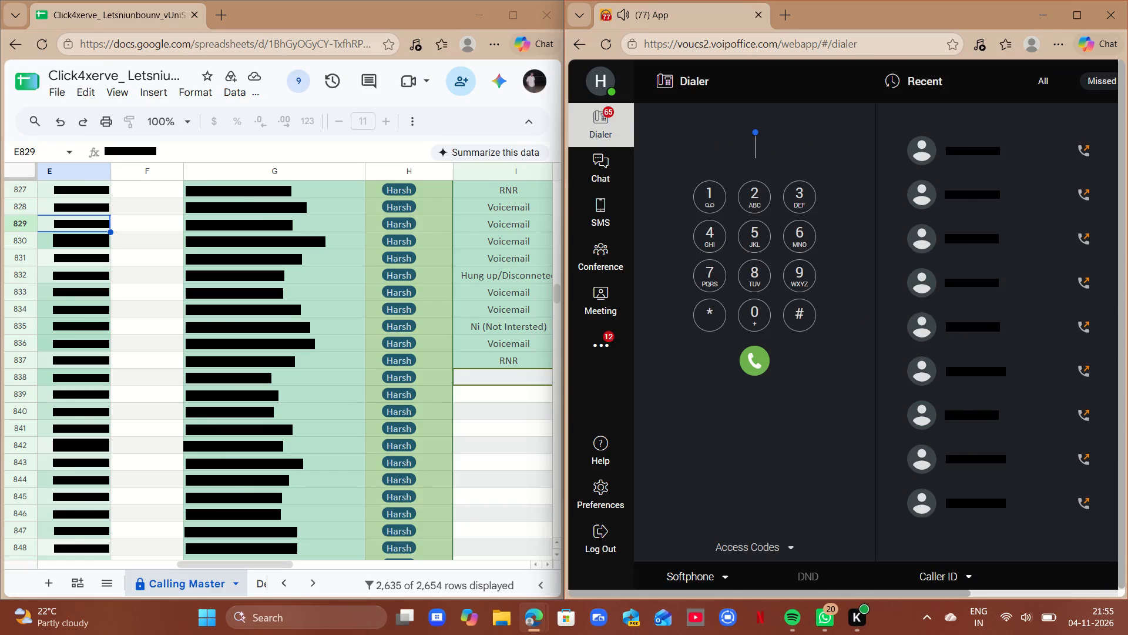
{"action": "key", "text": "ctrl+v"}
{"action": "key", "text": "Return"}
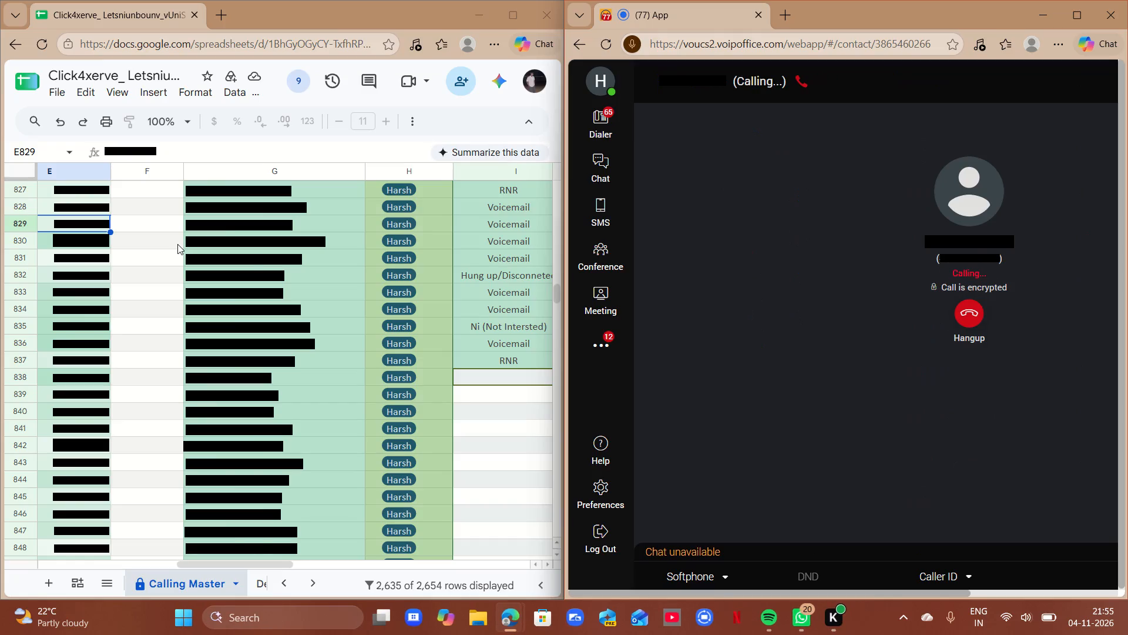
Copy the lead's phone number from row 830 of Calling Master during the row 829 call.
{"action": "scroll", "coordinate": [177, 244], "scroll_direction": "down", "scroll_amount": 1}
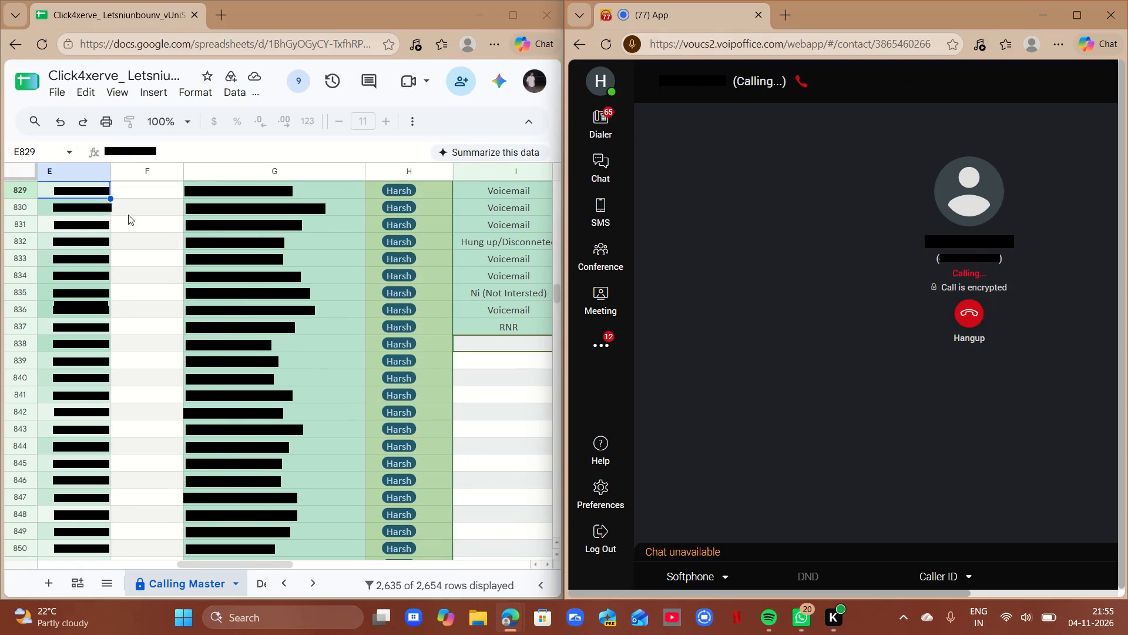
{"action": "left_click", "coordinate": [99, 208]}
{"action": "key", "text": "ctrl+c"}
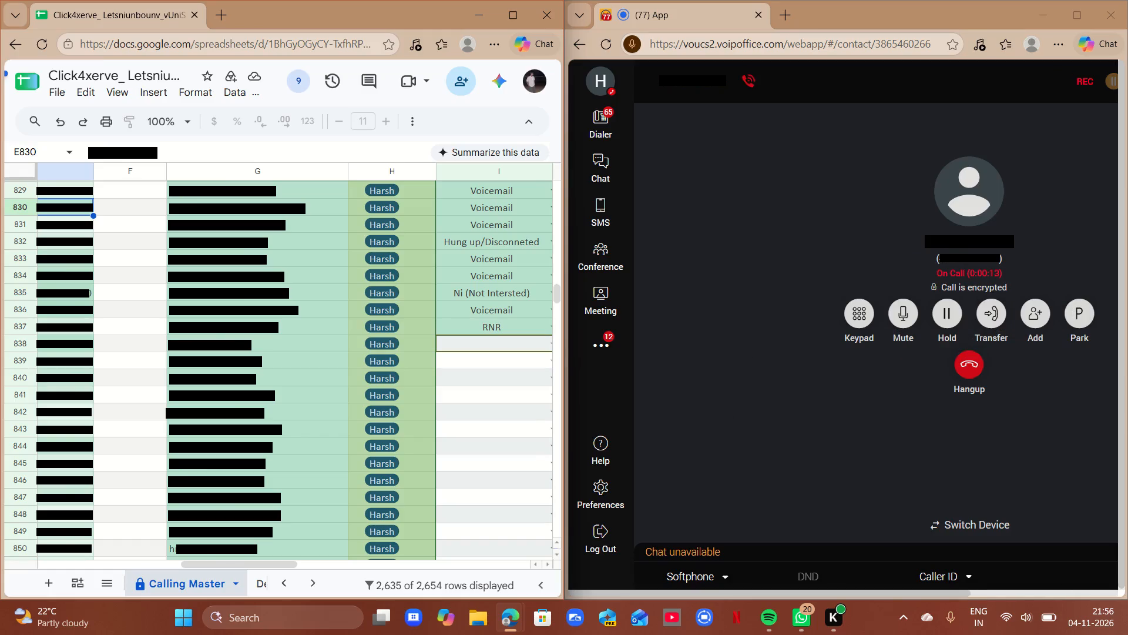
Enter the copied phone number of the row 830 lead in the web dialer and call it.
{"action": "left_click", "coordinate": [759, 154]}
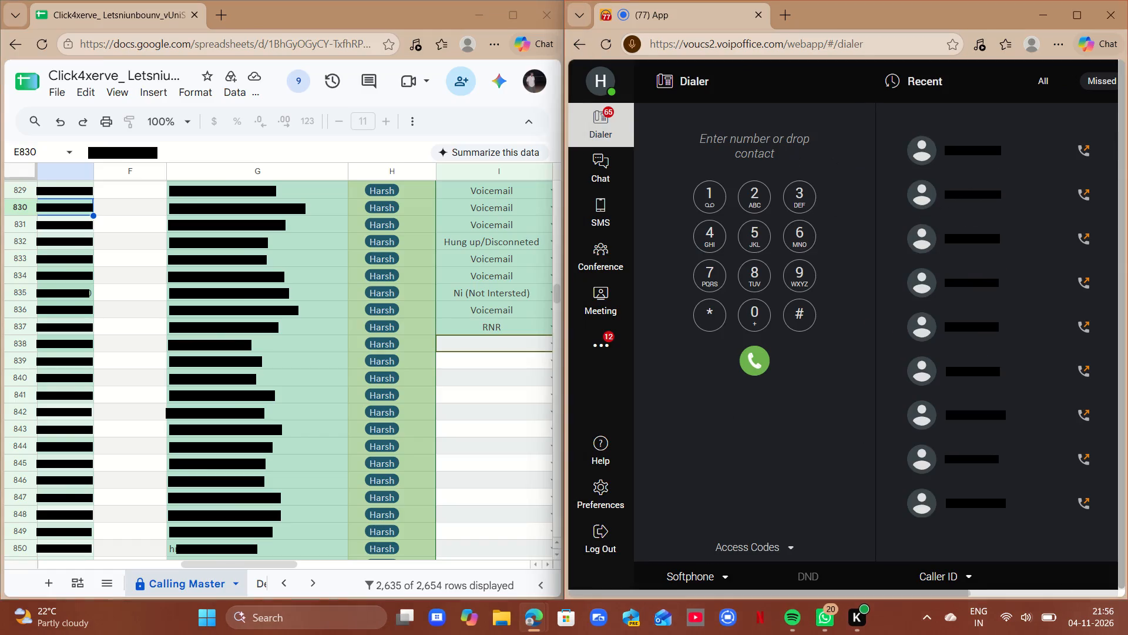
{"action": "key", "text": "ctrl+v"}
{"action": "key", "text": "Return"}
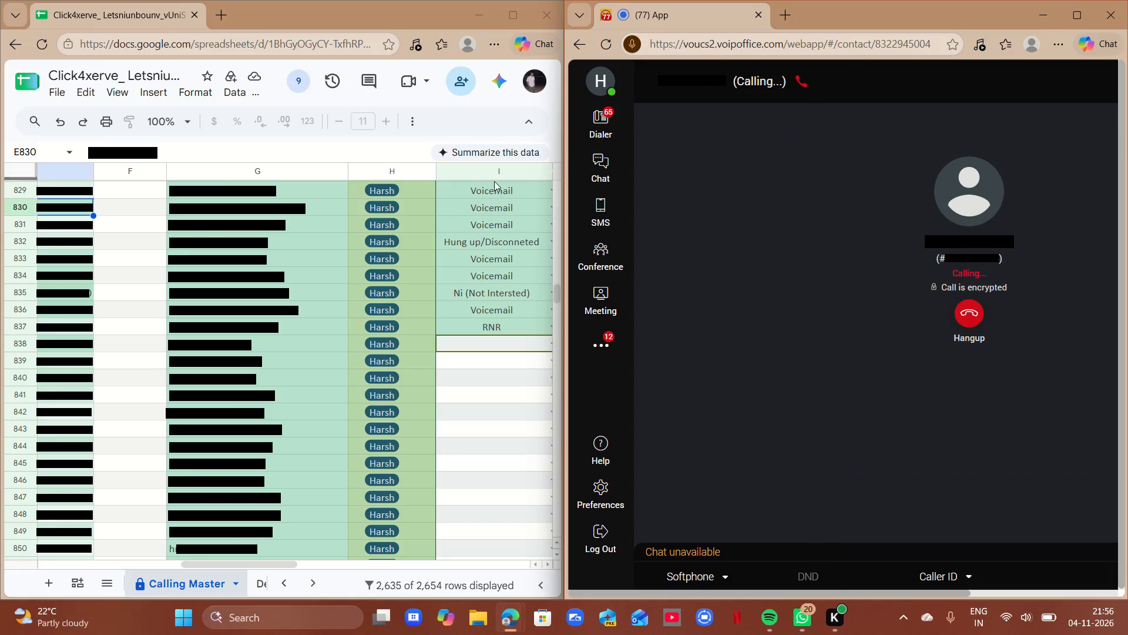
Set the call status of the row 829 lead in column I to Hung up/Disconneted.
{"action": "left_click", "coordinate": [483, 192]}
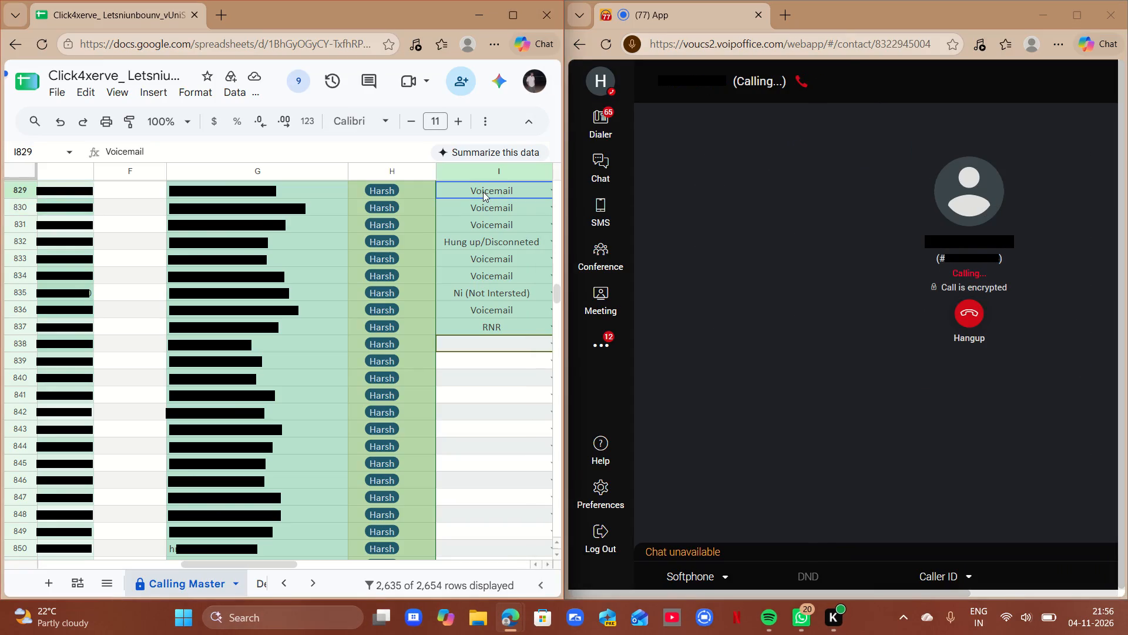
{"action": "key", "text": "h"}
{"action": "key", "text": "Up"}
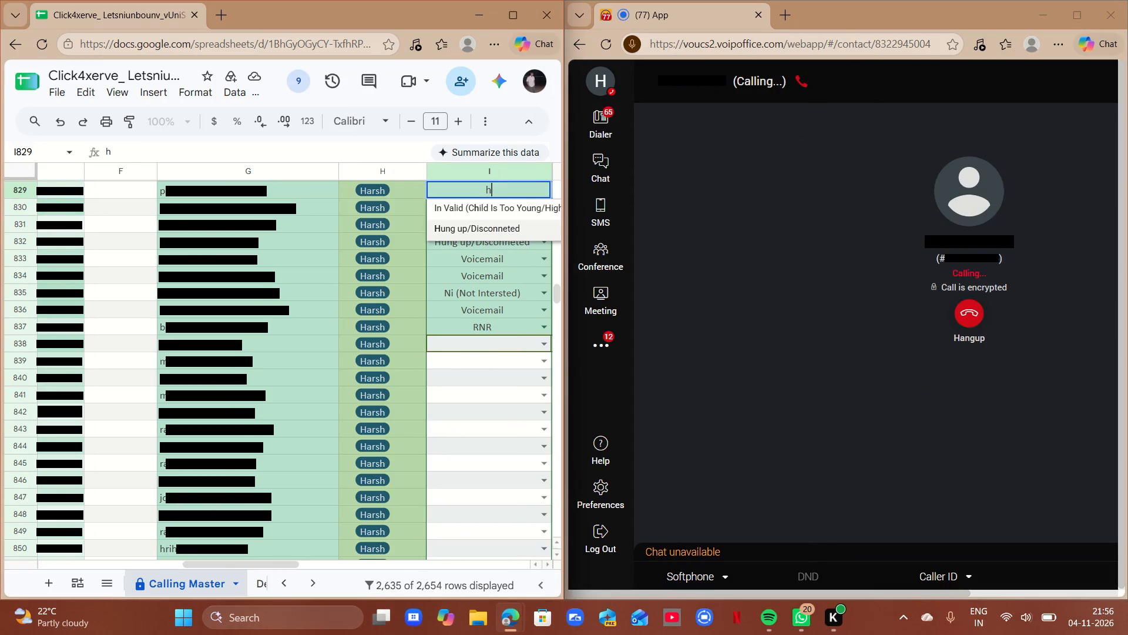
{"action": "key", "text": "Return"}
Copy the lead's phone number from row 831 of Calling Master while the row 830 call is being placed.
{"action": "scroll", "coordinate": [483, 192], "scroll_direction": "down", "scroll_amount": 1}
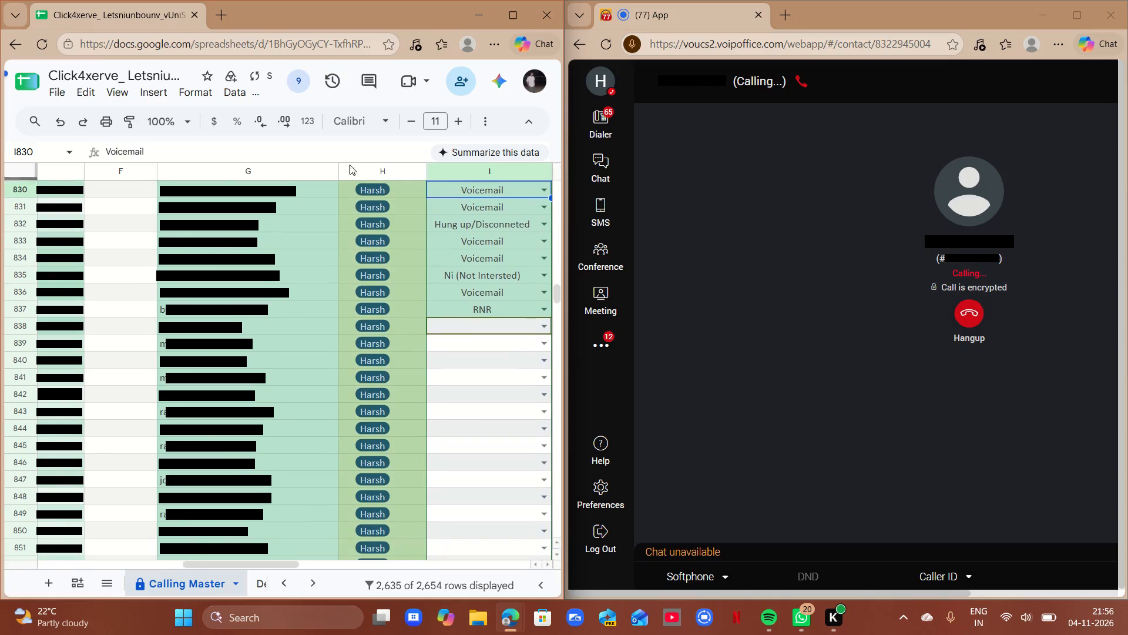
{"action": "left_click", "coordinate": [66, 200]}
{"action": "key", "text": "ctrl+c"}
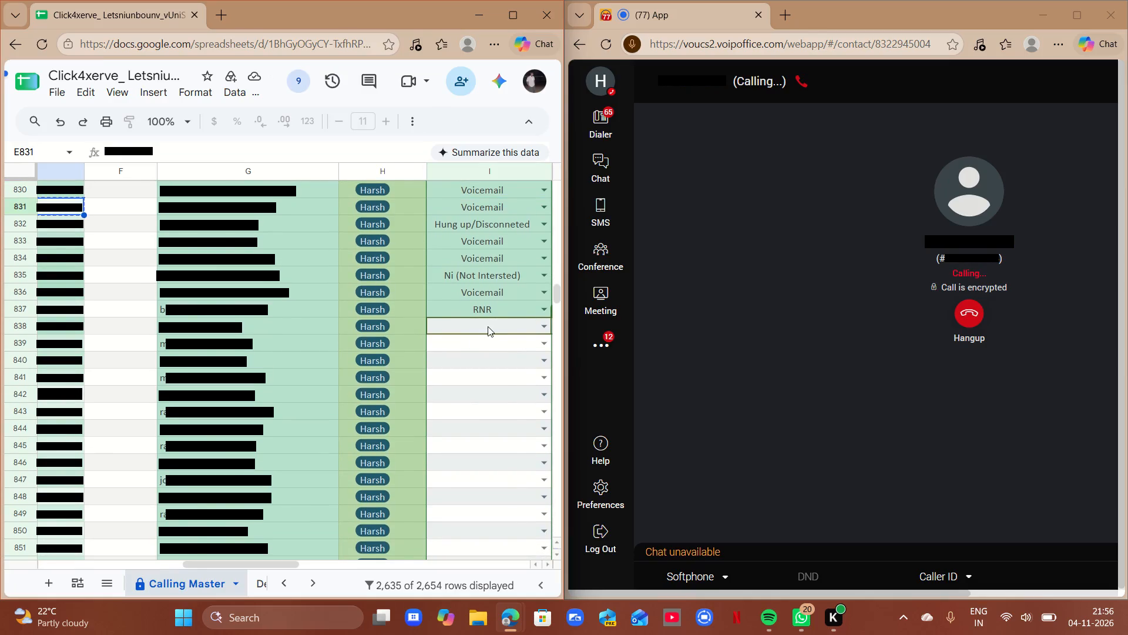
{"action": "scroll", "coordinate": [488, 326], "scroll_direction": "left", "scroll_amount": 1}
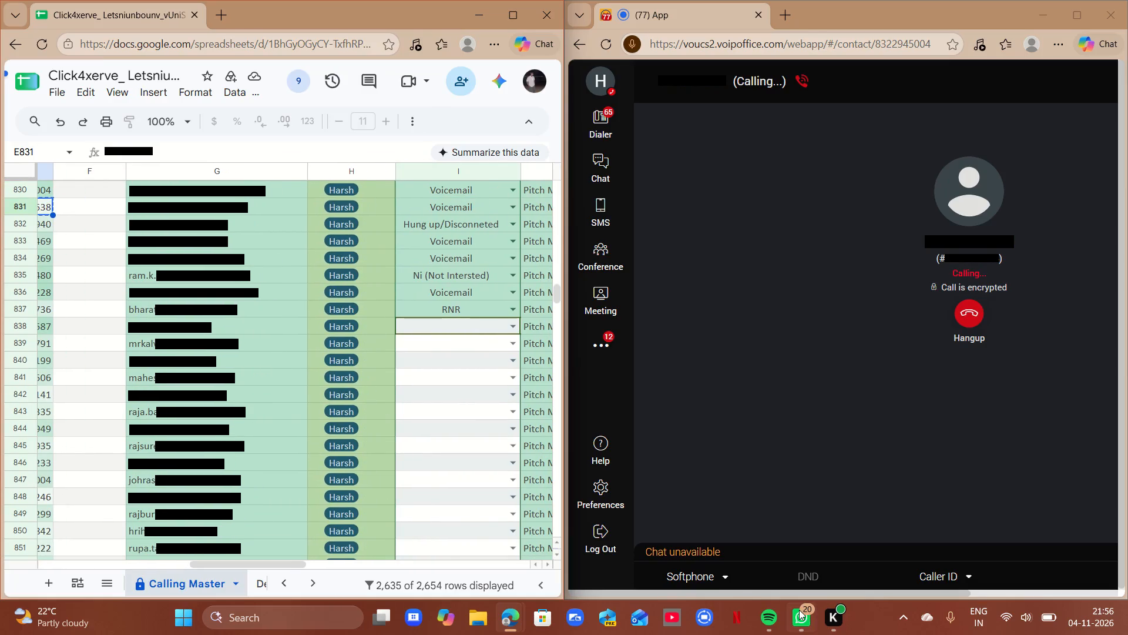
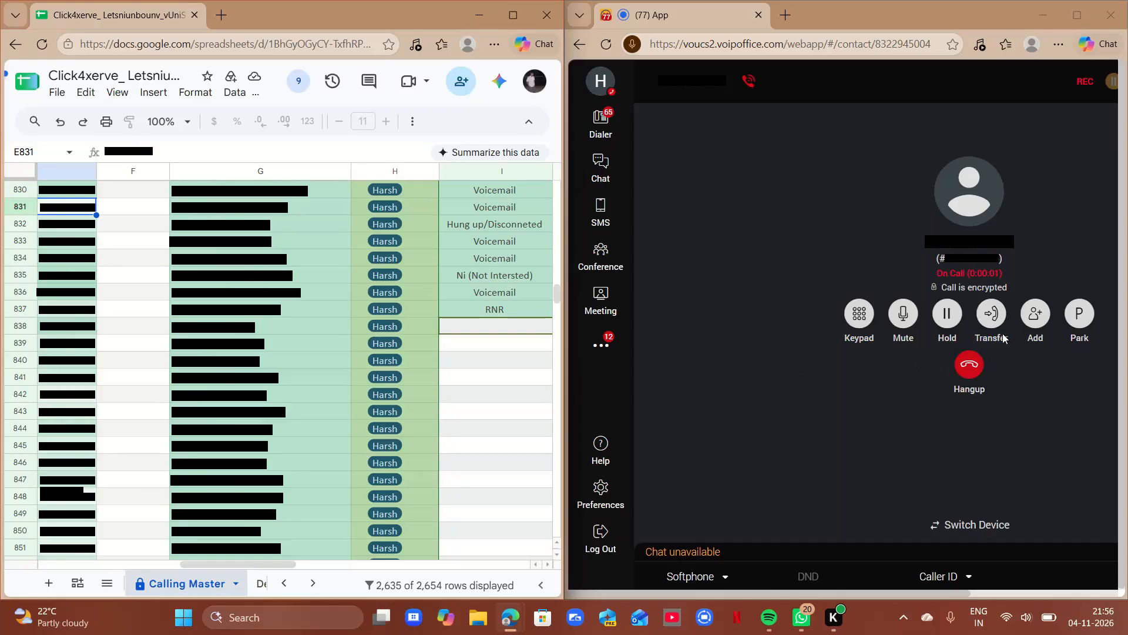
Hang up the ongoing call in the web dialer.
{"action": "left_click", "coordinate": [969, 362]}
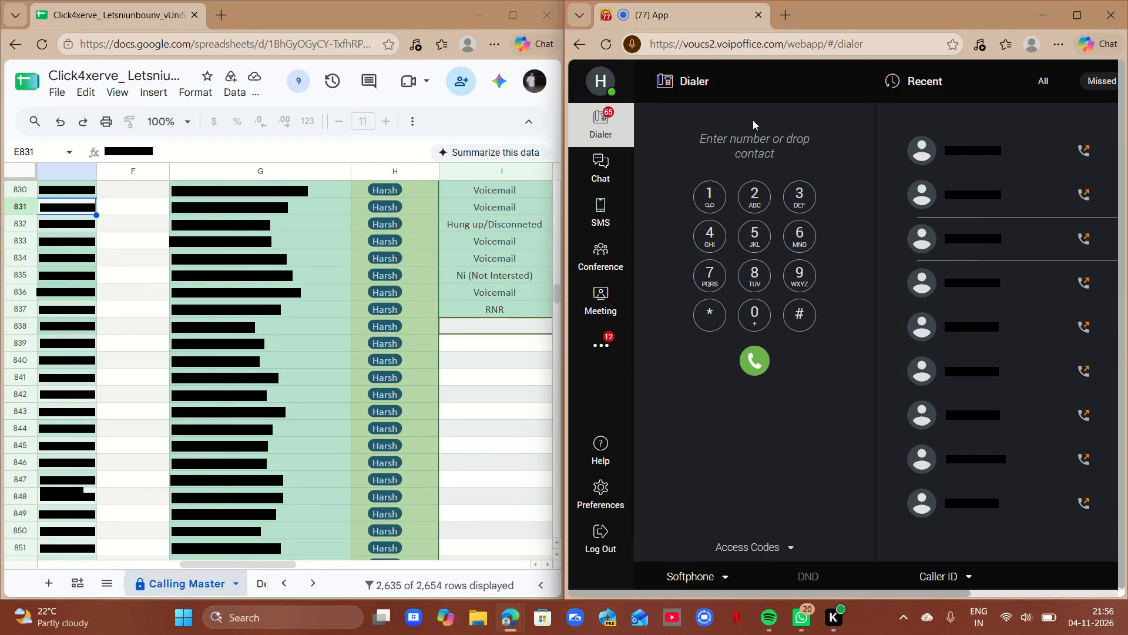
Enter the copied phone number of the row 831 lead in the web dialer and call it.
{"action": "left_click", "coordinate": [743, 136]}
{"action": "key", "text": "ctrl+v"}
{"action": "key", "text": "Return"}
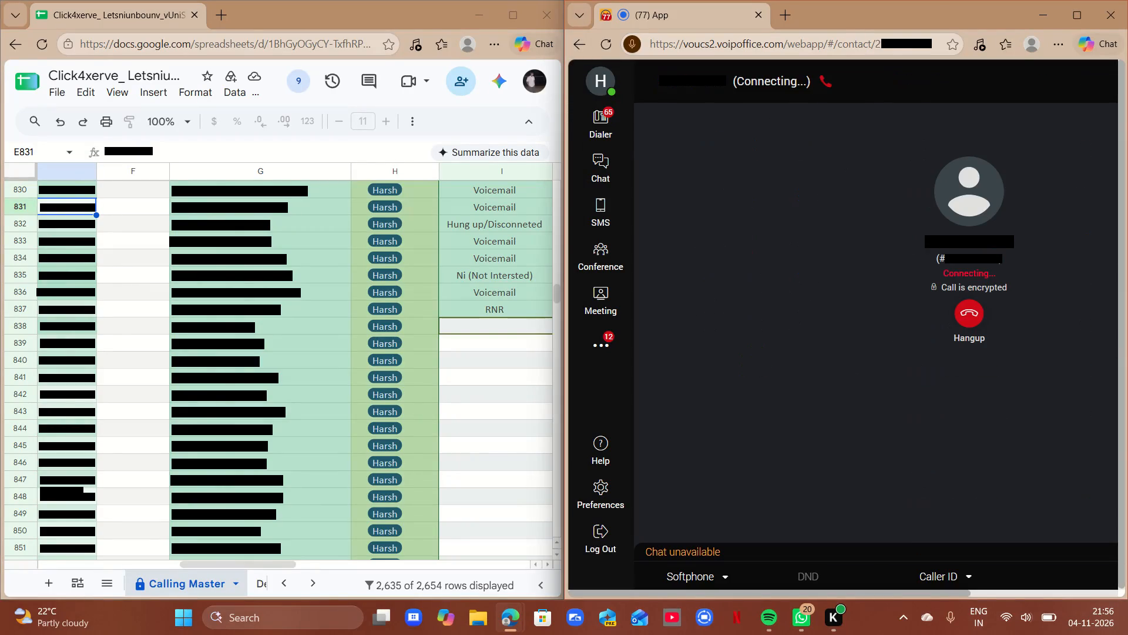
Copy the lead's phone number from row 832 of Calling Master while the call is being placed.
{"action": "left_click", "coordinate": [85, 224]}
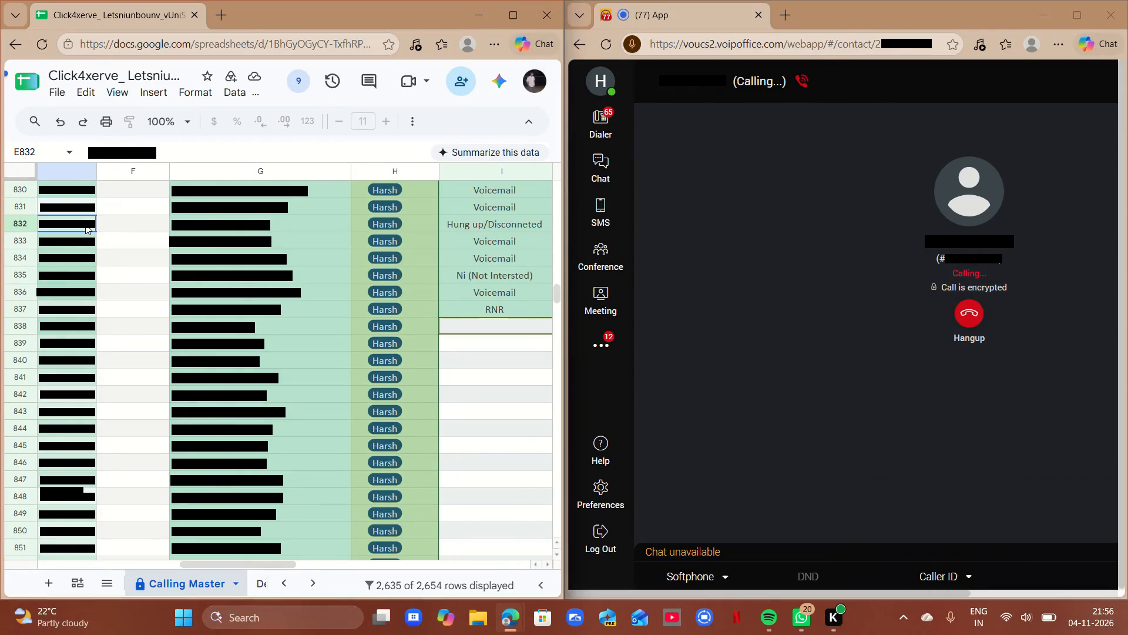
{"action": "key", "text": "ctrl+c"}
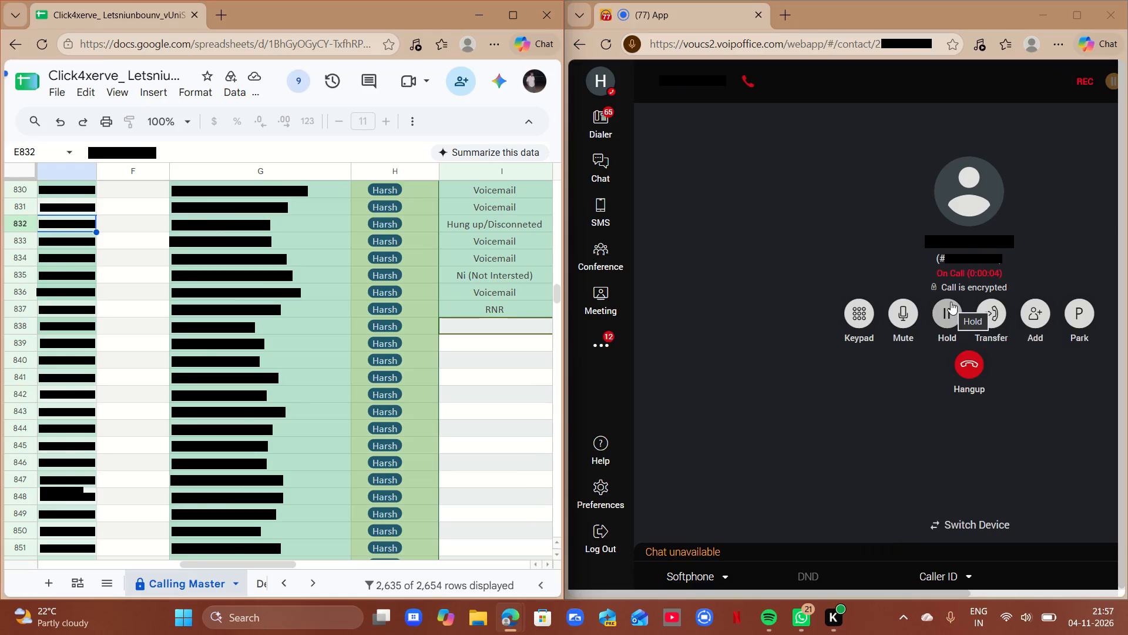
Hang up the ongoing call to the row 831 lead.
{"action": "left_click", "coordinate": [971, 358]}
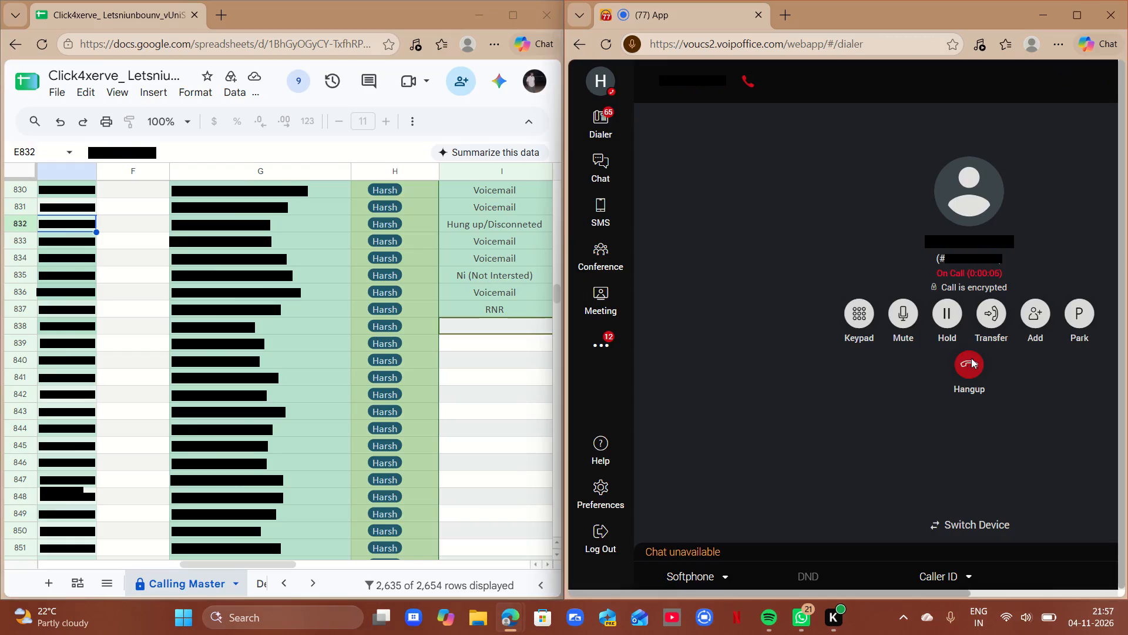
Enter the copied phone number of the row 832 lead in the web dialer and call it.
{"action": "left_click", "coordinate": [725, 135]}
{"action": "key", "text": "ctrl+v"}
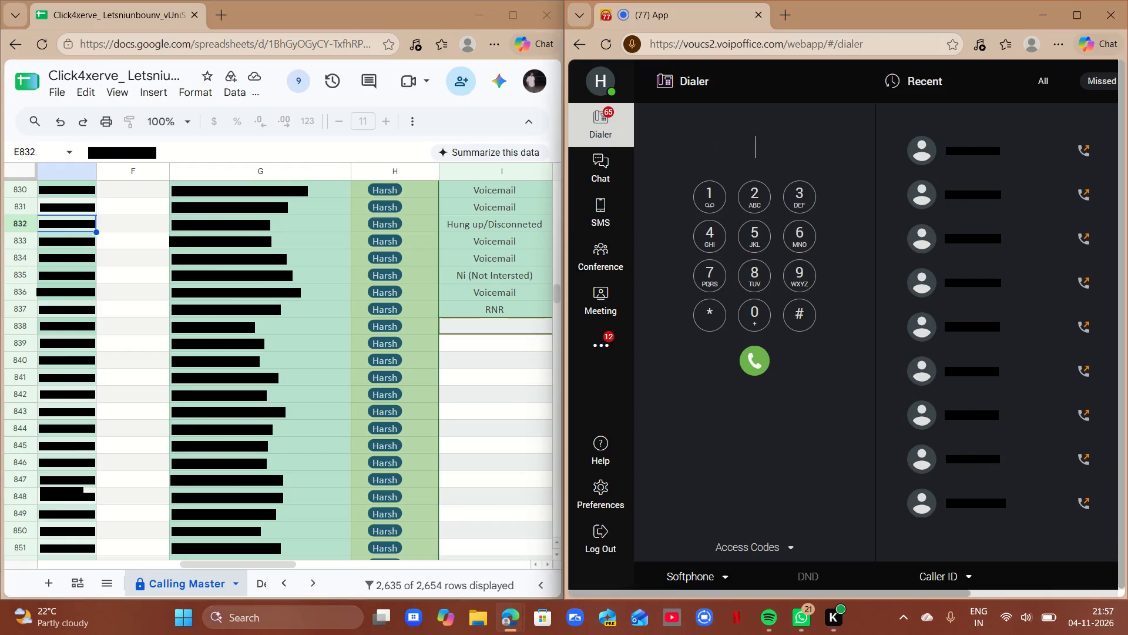
{"action": "key", "text": "Return"}
Copy the lead's phone number from row 833 of Calling Master while the call is being placed.
{"action": "scroll", "coordinate": [184, 198], "scroll_direction": "down", "scroll_amount": 1}
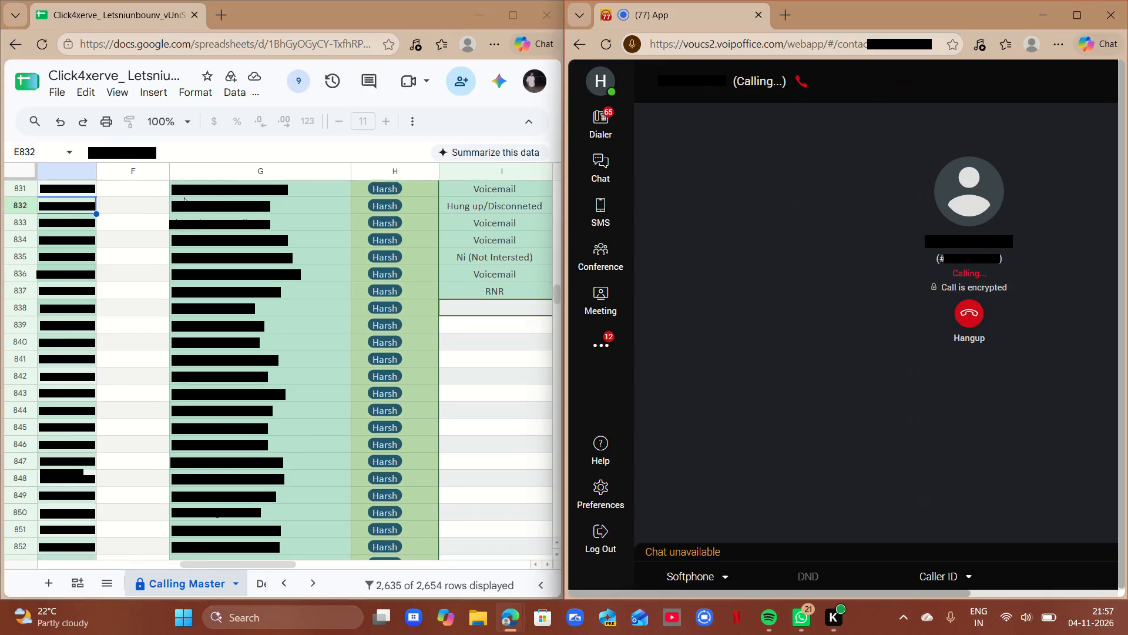
{"action": "scroll", "coordinate": [184, 198], "scroll_direction": "down", "scroll_amount": 1}
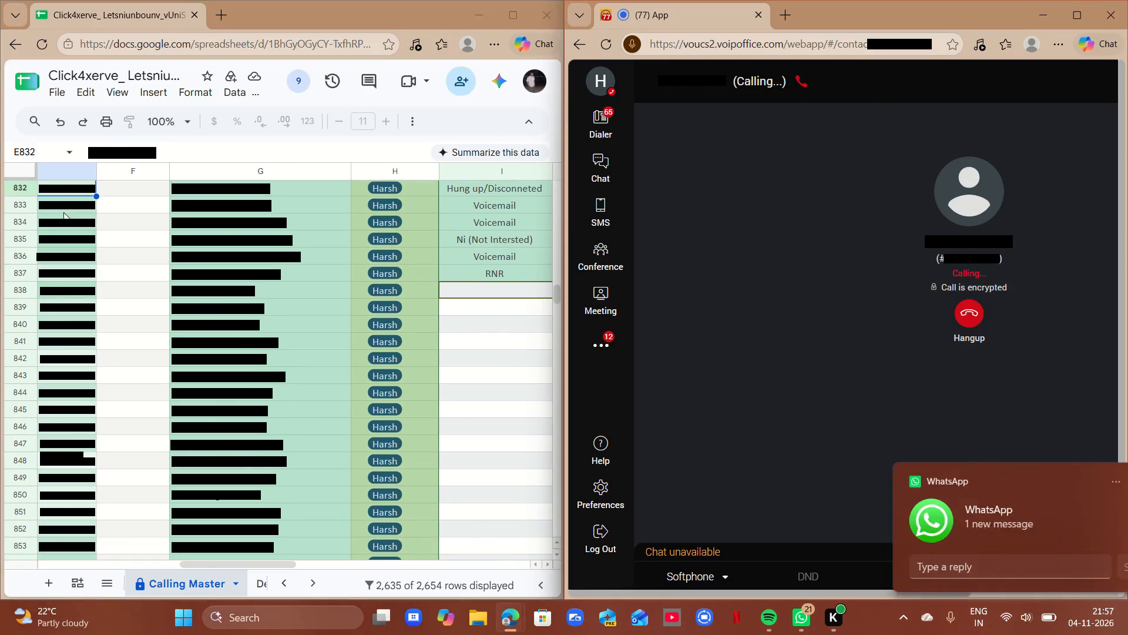
{"action": "left_click", "coordinate": [63, 212]}
{"action": "key", "text": "ctrl+c"}
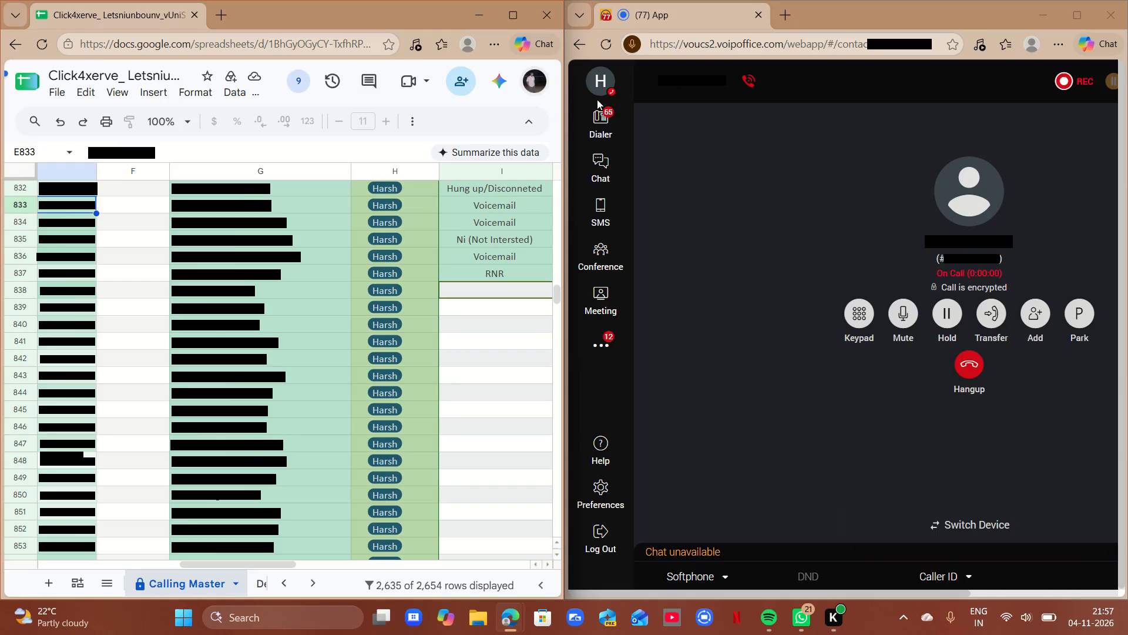
Hang up the ongoing call to the row 832 lead.
{"action": "left_click", "coordinate": [973, 370]}
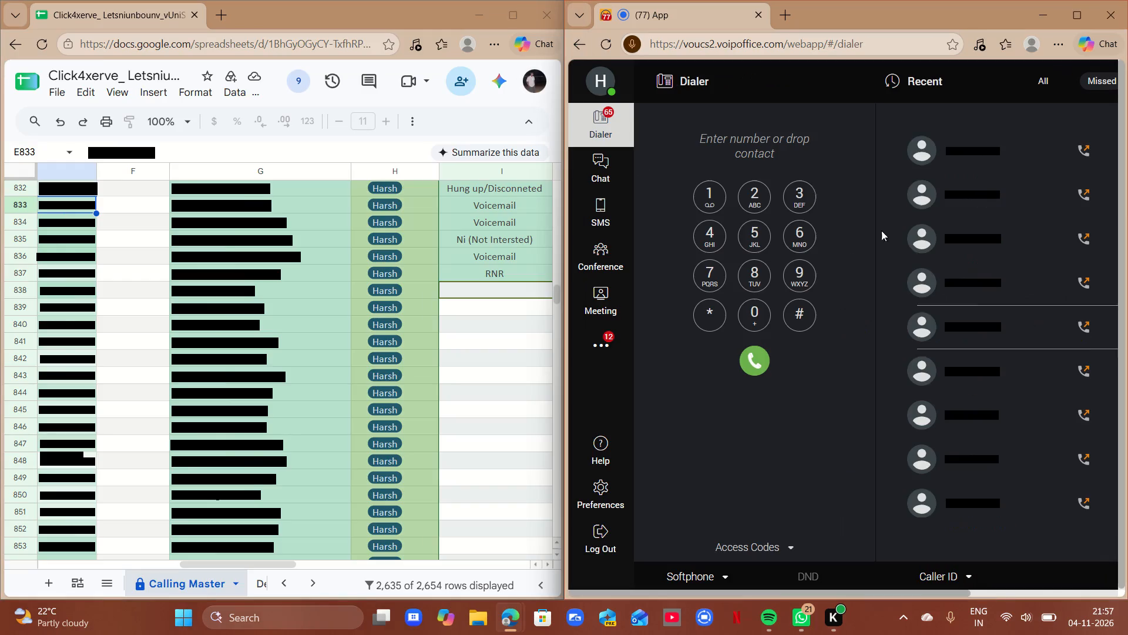
Enter the copied phone number of the row 833 lead in the web dialer and call it.
{"action": "left_click", "coordinate": [714, 123]}
{"action": "key", "text": "ctrl+v"}
{"action": "key", "text": "Return"}
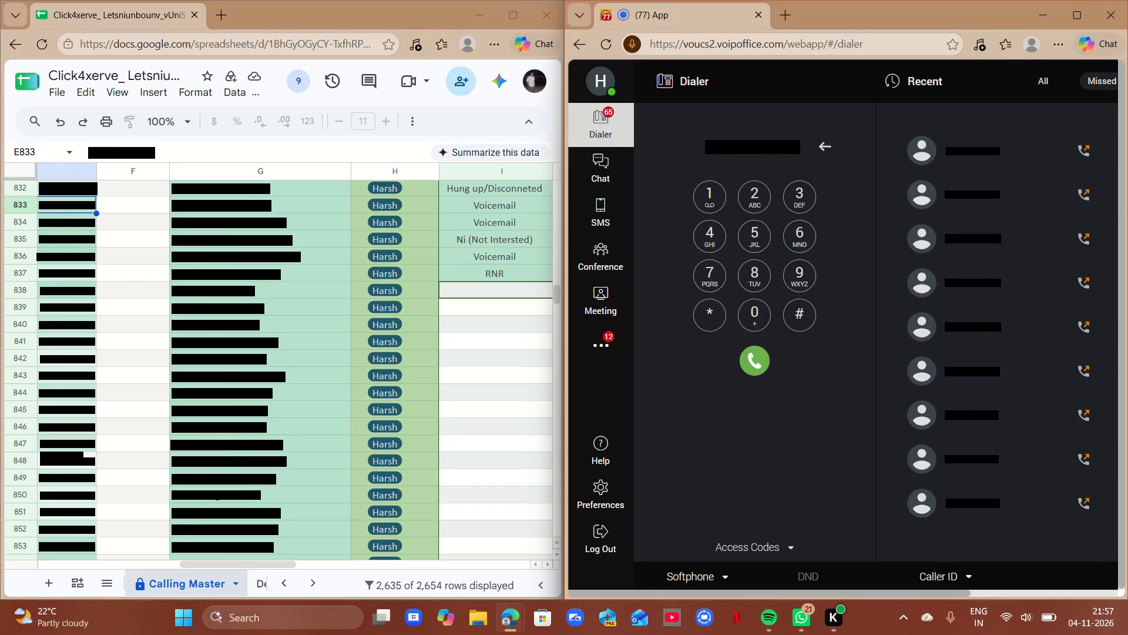
Copy the lead's phone number from row 834 of Calling Master while the call is being placed.
{"action": "left_click", "coordinate": [72, 223]}
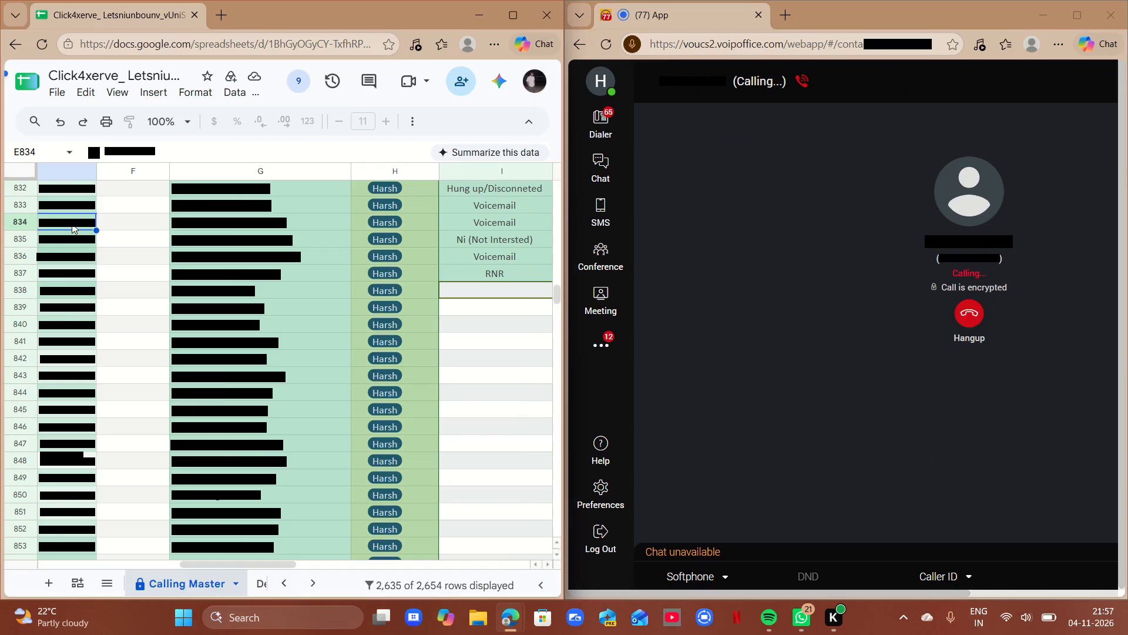
{"action": "key", "text": "ctrl+c"}
{"action": "scroll", "coordinate": [72, 223], "scroll_direction": "down", "scroll_amount": 1}
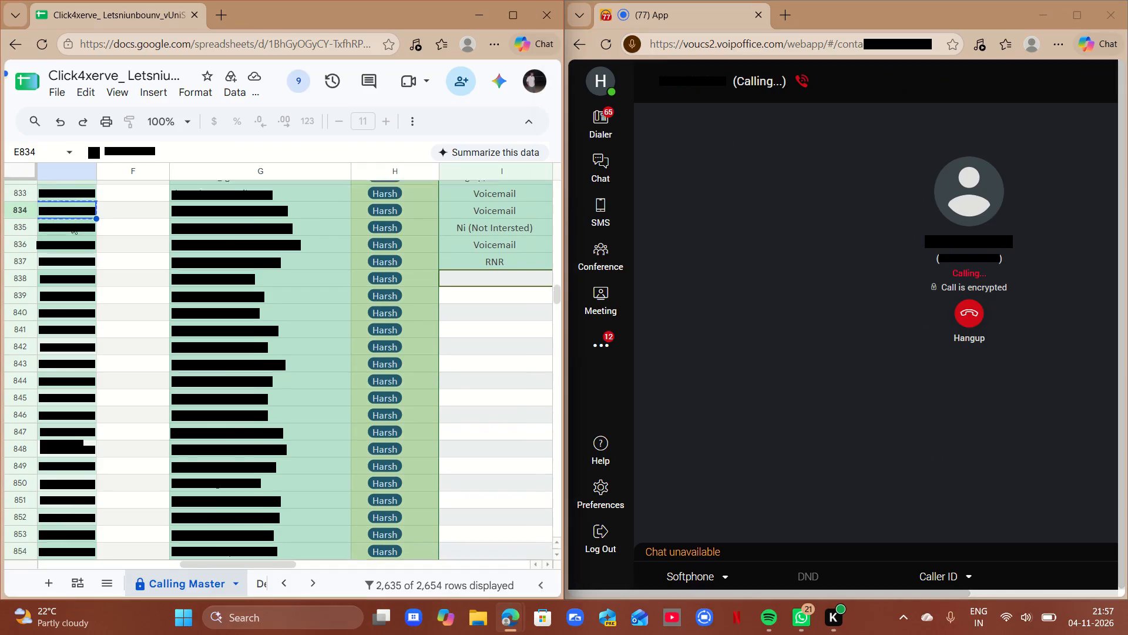
{"action": "scroll", "coordinate": [72, 223], "scroll_direction": "down", "scroll_amount": 1}
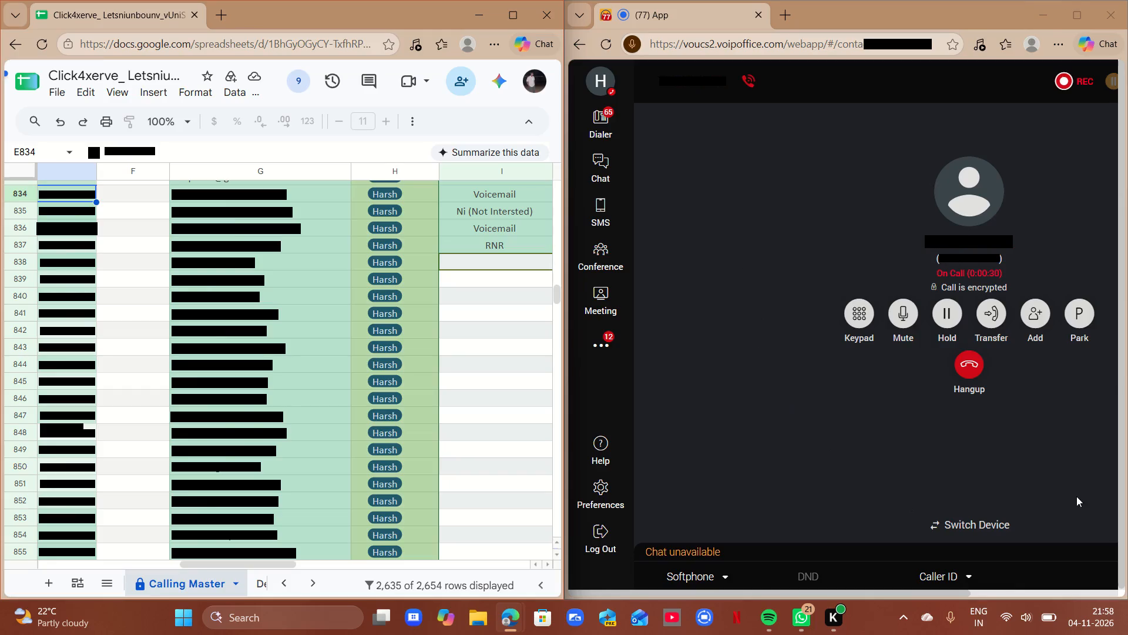
Hang up the ongoing call to the row 833 lead.
{"action": "left_click", "coordinate": [965, 365]}
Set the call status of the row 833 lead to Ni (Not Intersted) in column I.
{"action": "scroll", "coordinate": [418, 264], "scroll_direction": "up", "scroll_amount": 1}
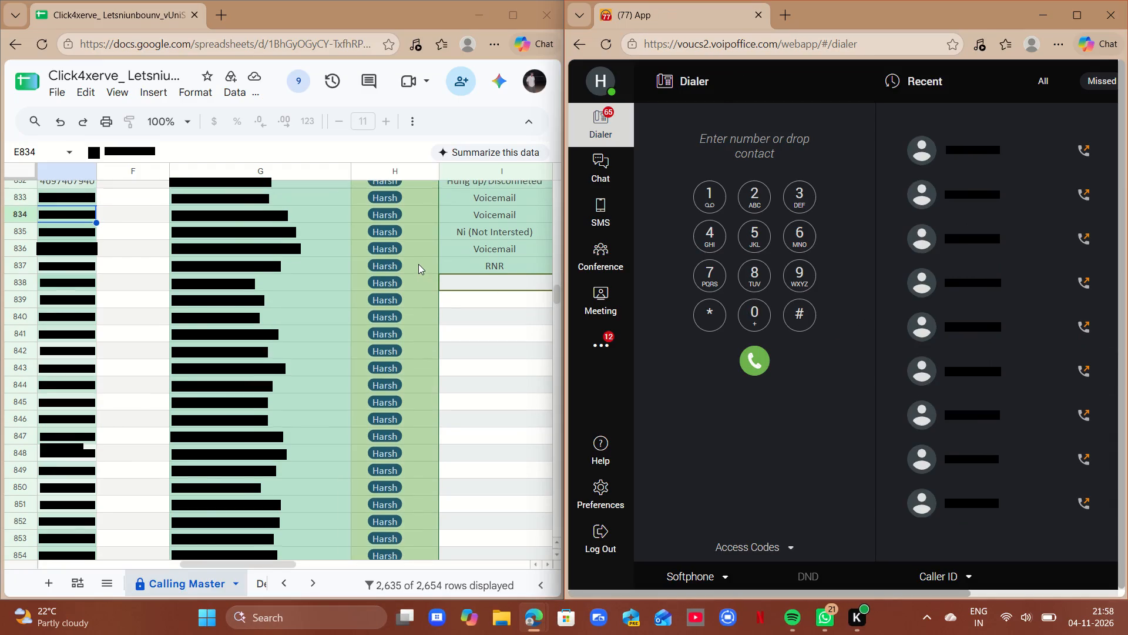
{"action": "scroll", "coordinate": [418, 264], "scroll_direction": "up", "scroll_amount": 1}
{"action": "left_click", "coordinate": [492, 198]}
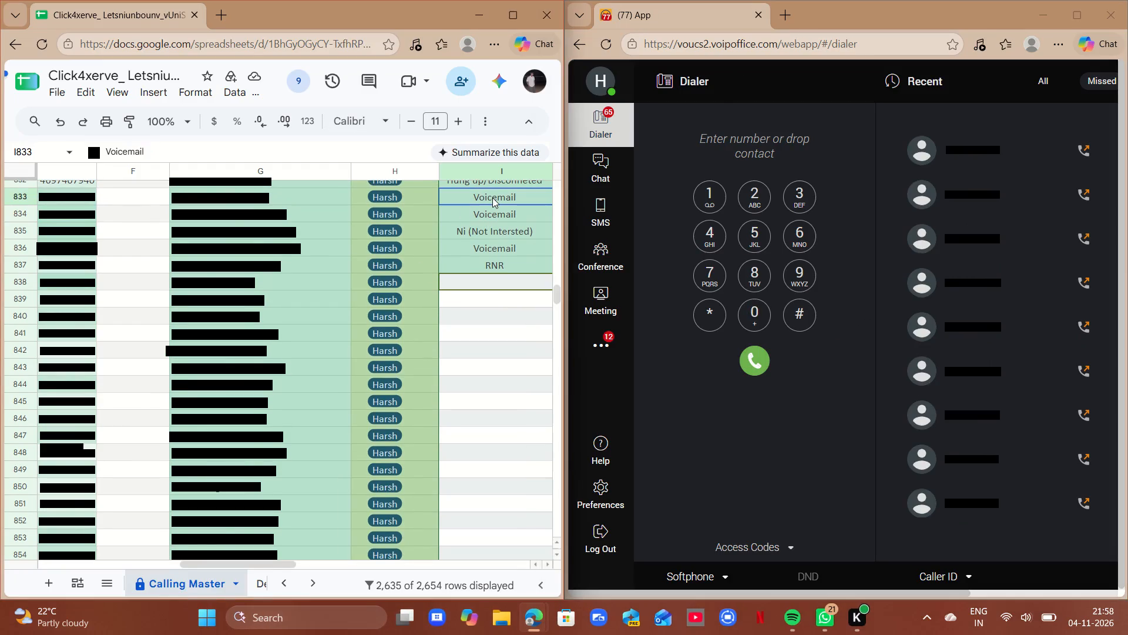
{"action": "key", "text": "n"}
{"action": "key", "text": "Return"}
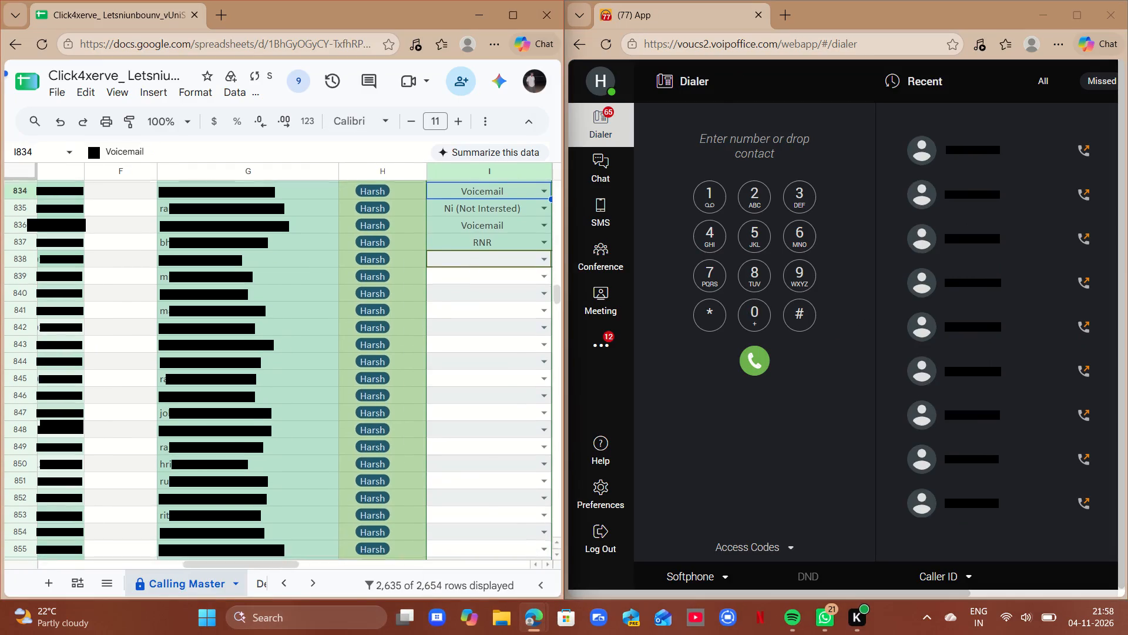
Set the call status of the row 833 lead to In Valid (No Child) in column I.
{"action": "left_click", "coordinate": [488, 188]}
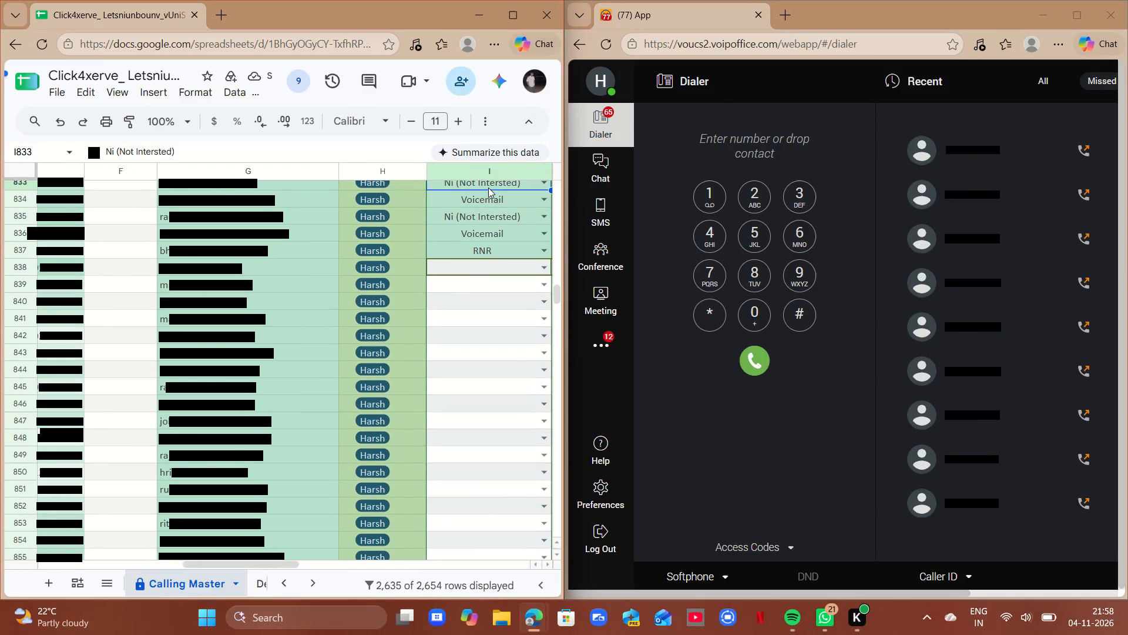
{"action": "type", "text": "no"}
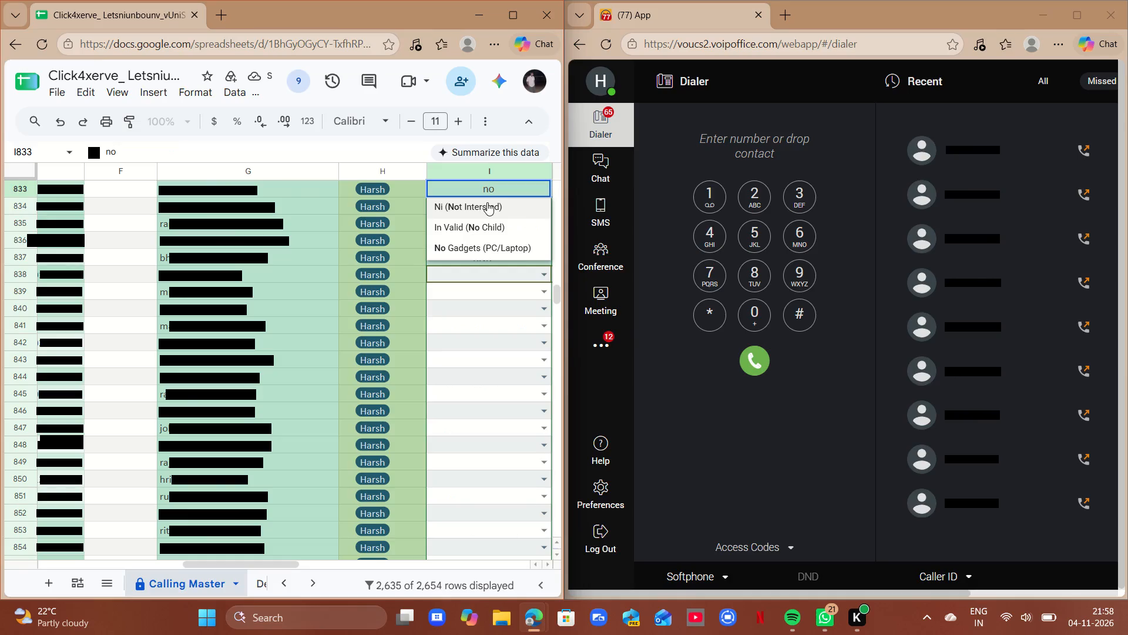
{"action": "left_click", "coordinate": [479, 227]}
Enter the copied phone number of the row 834 lead in the web dialer and call it.
{"action": "scroll", "coordinate": [479, 227], "scroll_direction": "down", "scroll_amount": 1}
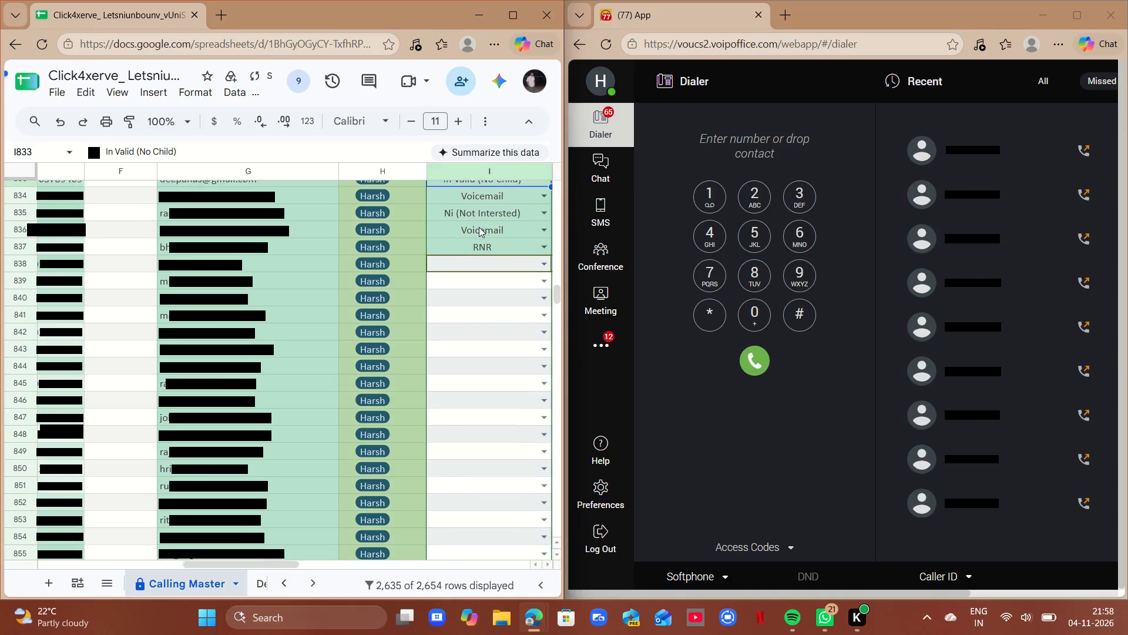
{"action": "scroll", "coordinate": [479, 227], "scroll_direction": "down", "scroll_amount": 1}
{"action": "left_click", "coordinate": [713, 156]}
{"action": "key", "text": "ctrl+v"}
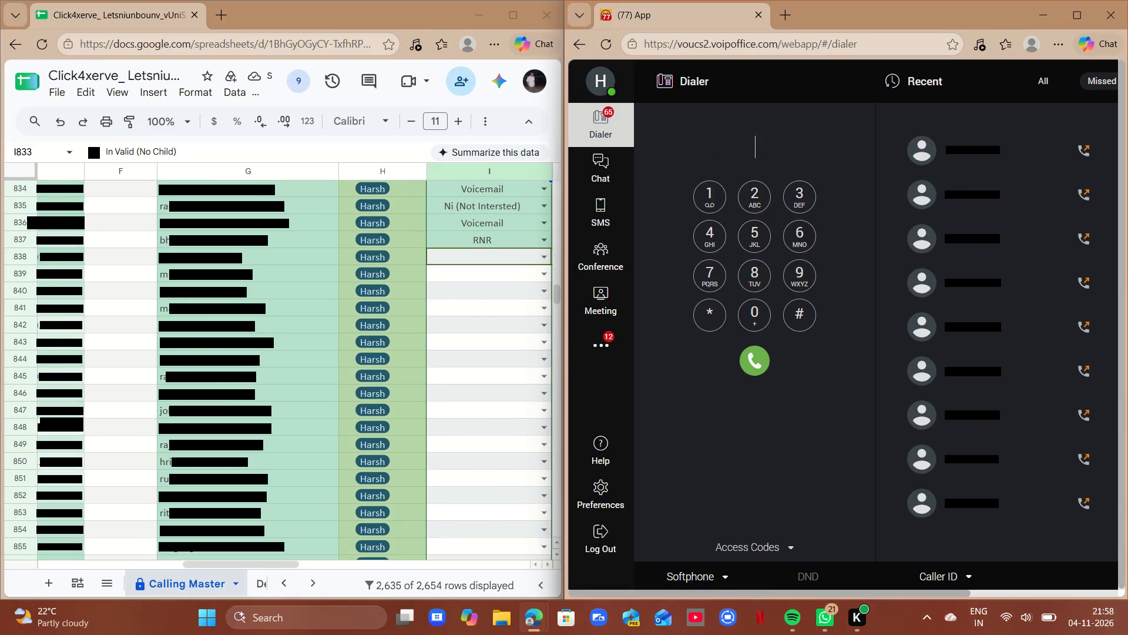
{"action": "key", "text": "Return"}
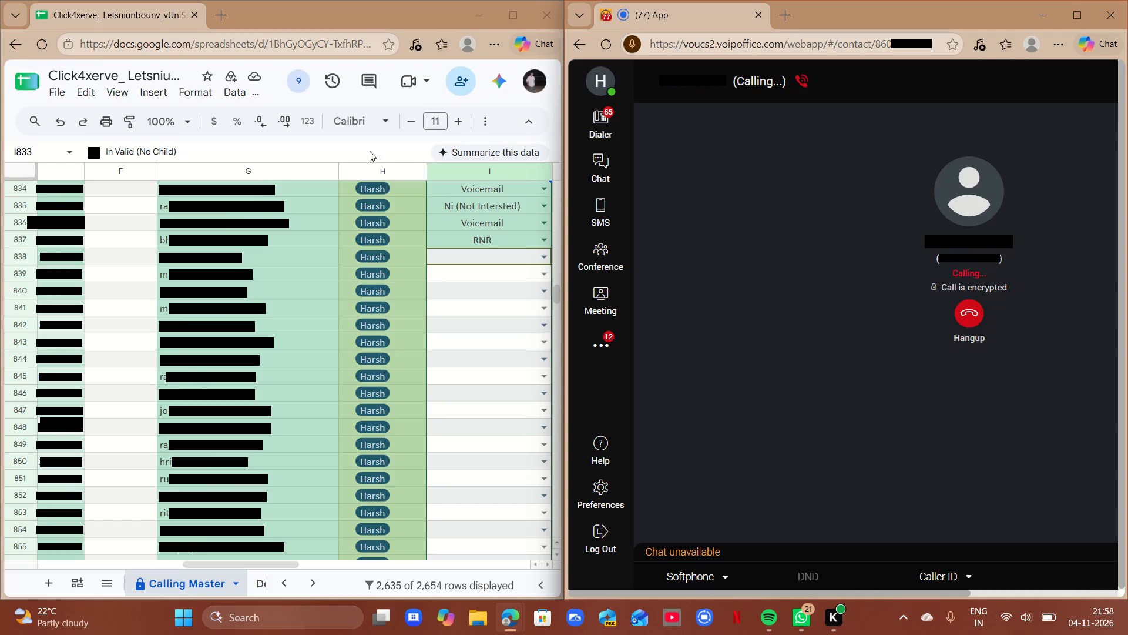
Copy the lead's phone number from row 835 of Calling Master while the call is being placed.
{"action": "left_click", "coordinate": [61, 215]}
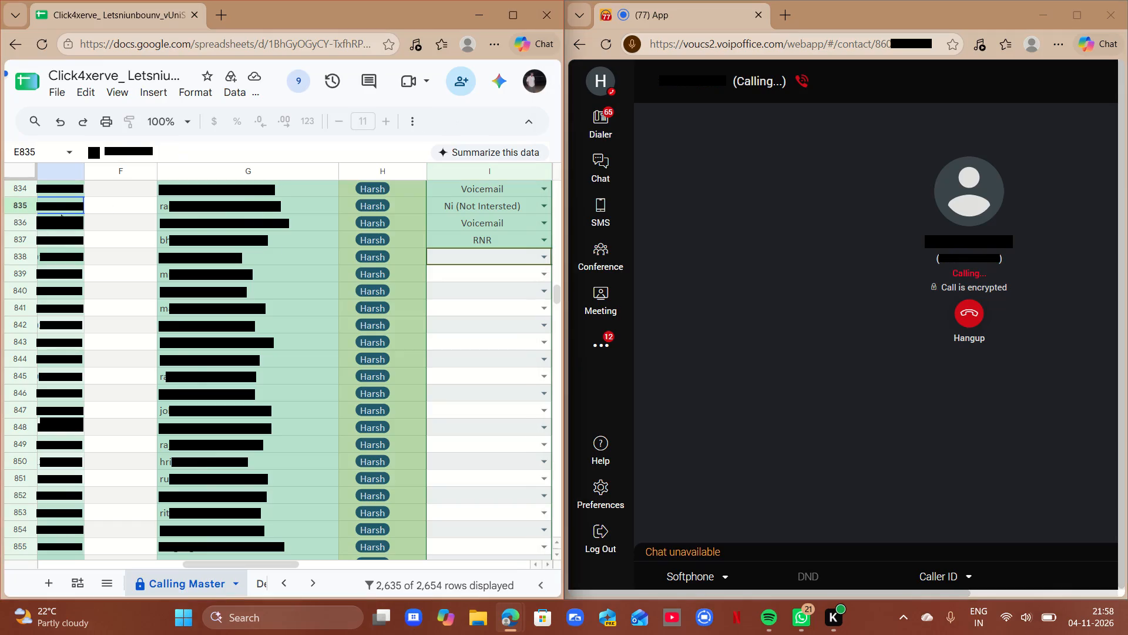
{"action": "key", "text": "ctrl+c"}
{"action": "scroll", "coordinate": [61, 215], "scroll_direction": "down", "scroll_amount": 1}
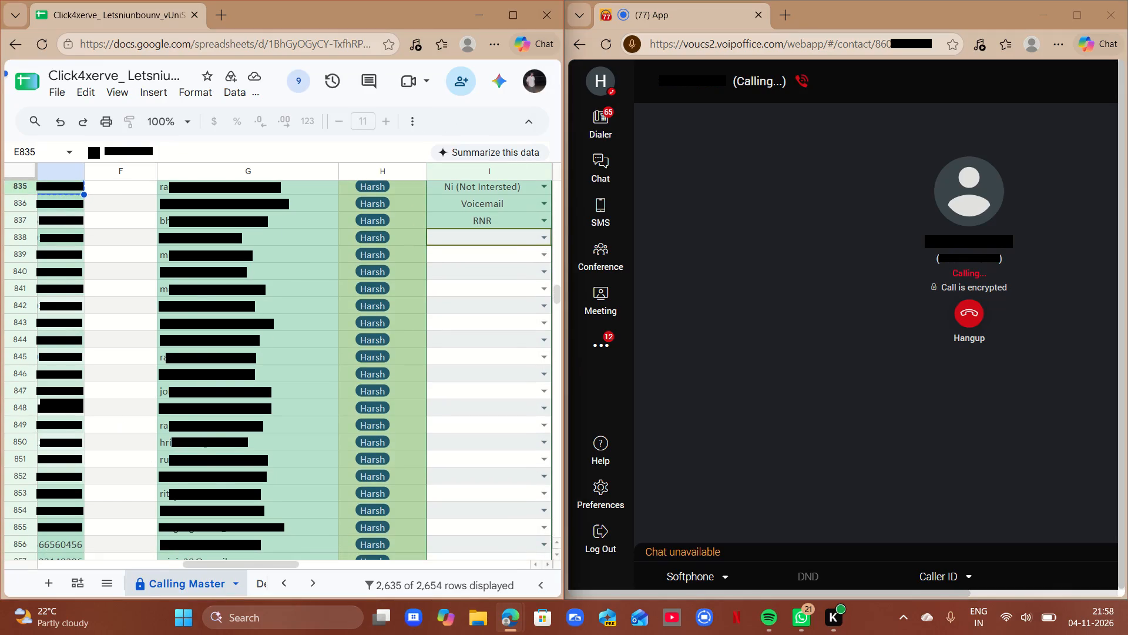
Check the lead and dial-out figures on the Dashboard sheet, returning to Calling Master.
{"action": "scroll", "coordinate": [149, 584], "scroll_direction": "right", "scroll_amount": 1}
{"action": "left_click", "coordinate": [149, 584]}
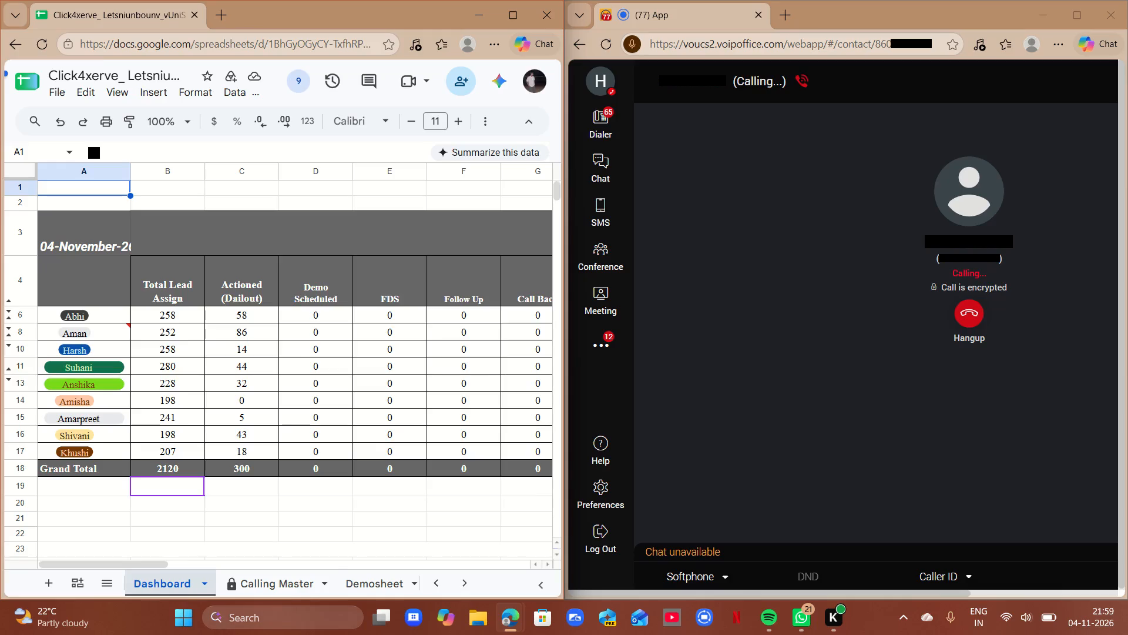
{"action": "left_click", "coordinate": [284, 591]}
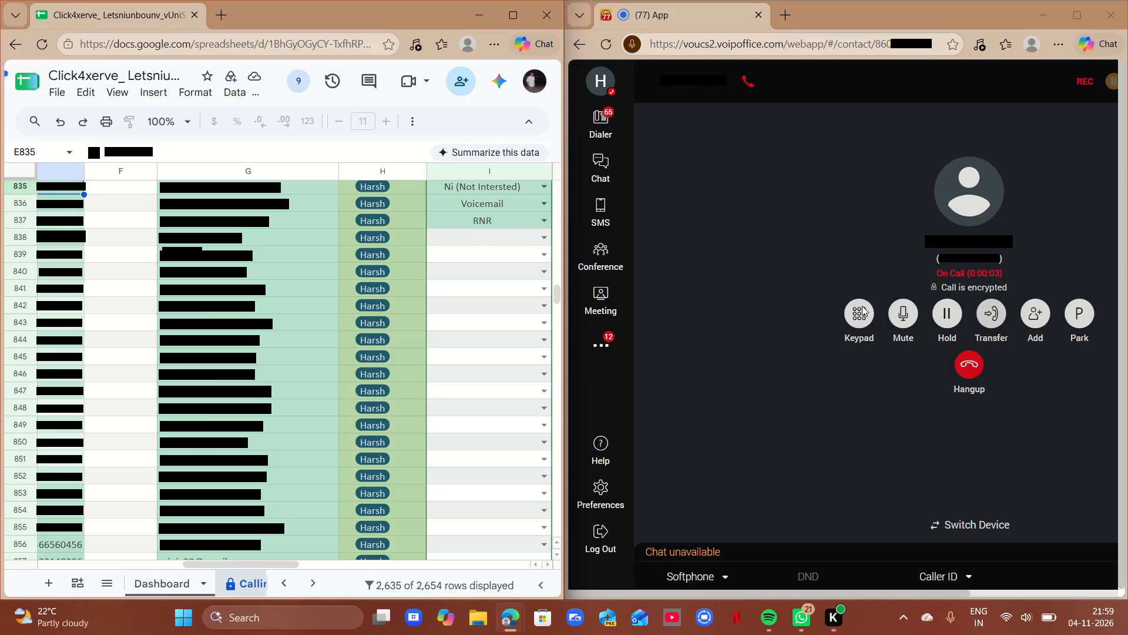
Hang up the ongoing call to the row 834 lead.
{"action": "left_click", "coordinate": [970, 367]}
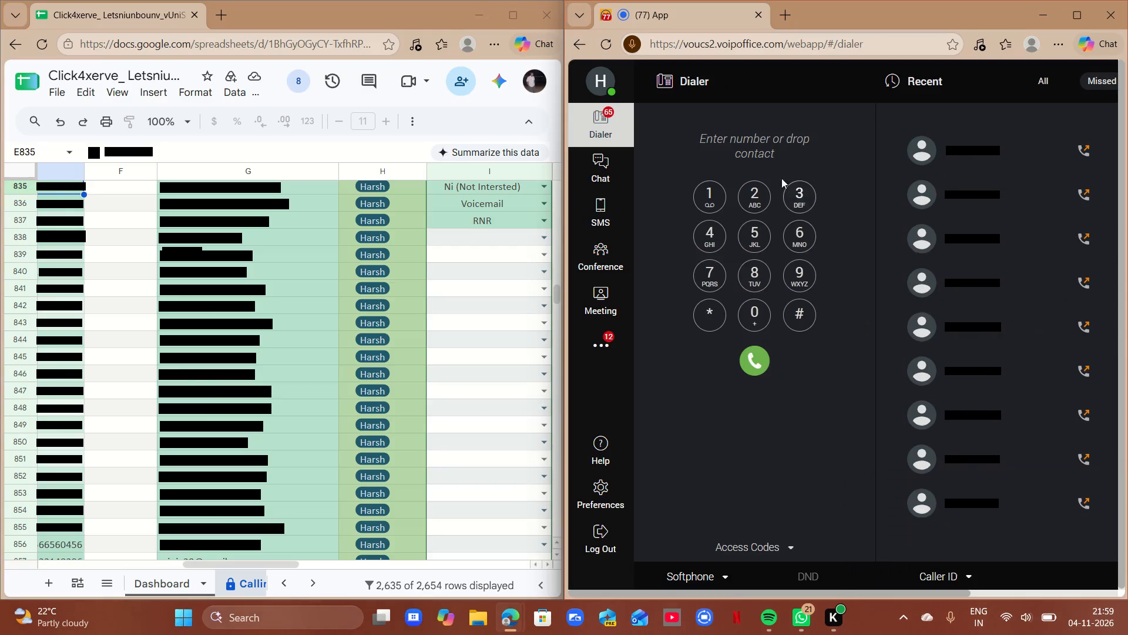
Enter the copied phone number of the row 835 lead in the web dialer and call it.
{"action": "left_click", "coordinate": [761, 152]}
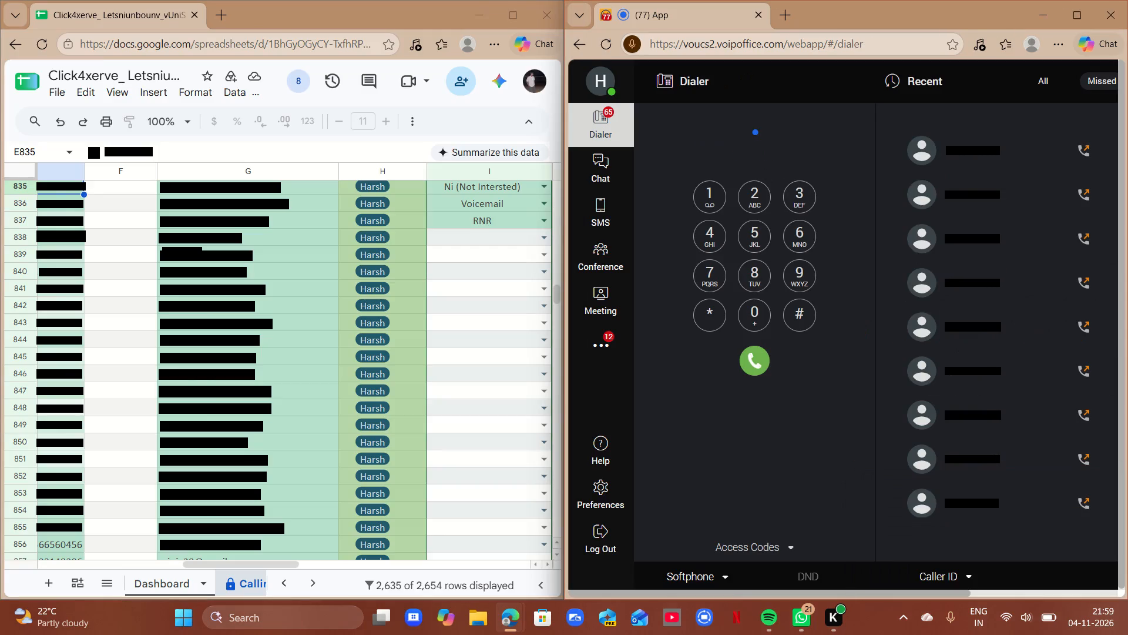
{"action": "key", "text": "ctrl+v"}
{"action": "key", "text": "Return"}
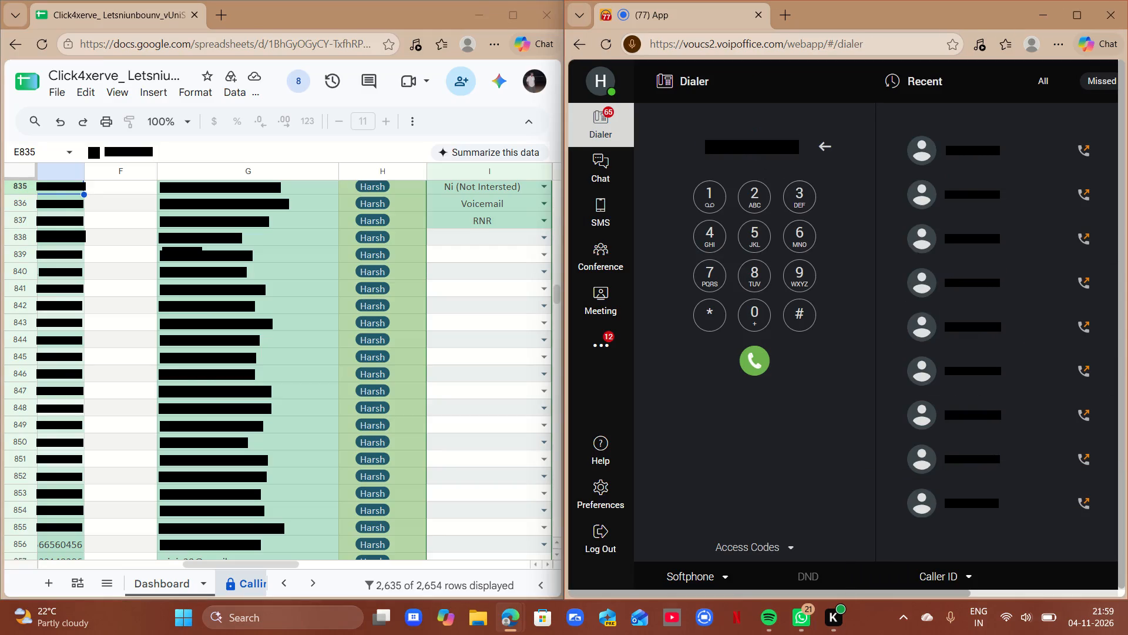
Copy the lead's phone number from row 836 of Calling Master while the call is being placed.
{"action": "left_click", "coordinate": [75, 205]}
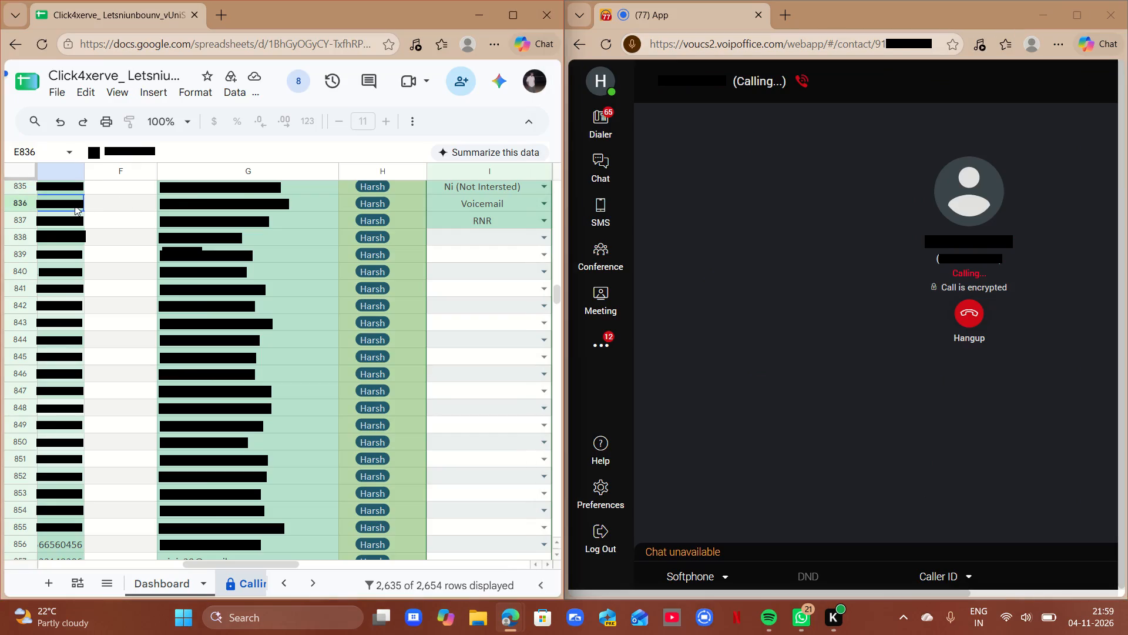
{"action": "key", "text": "ctrl+c"}
Set the call status of the row 835 lead in Calling Master to Voicemail.
{"action": "left_click", "coordinate": [470, 189]}
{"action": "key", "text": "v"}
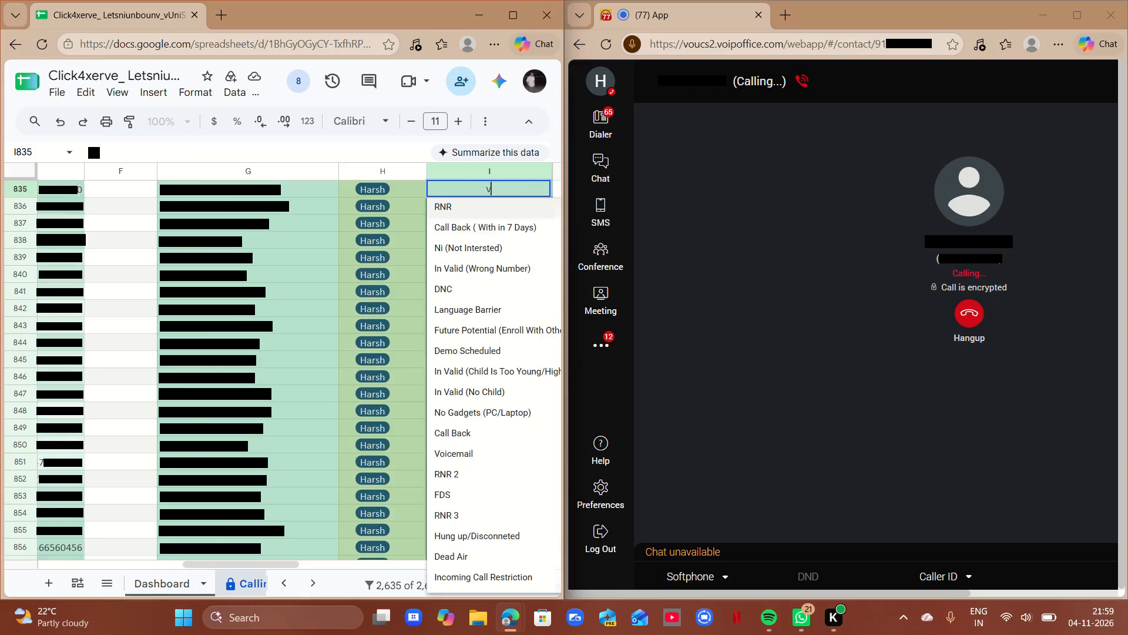
{"action": "key", "text": "Up"}
{"action": "key", "text": "Return"}
Hang up the ongoing call to the row 835 lead.
{"action": "scroll", "coordinate": [470, 189], "scroll_direction": "down", "scroll_amount": 1}
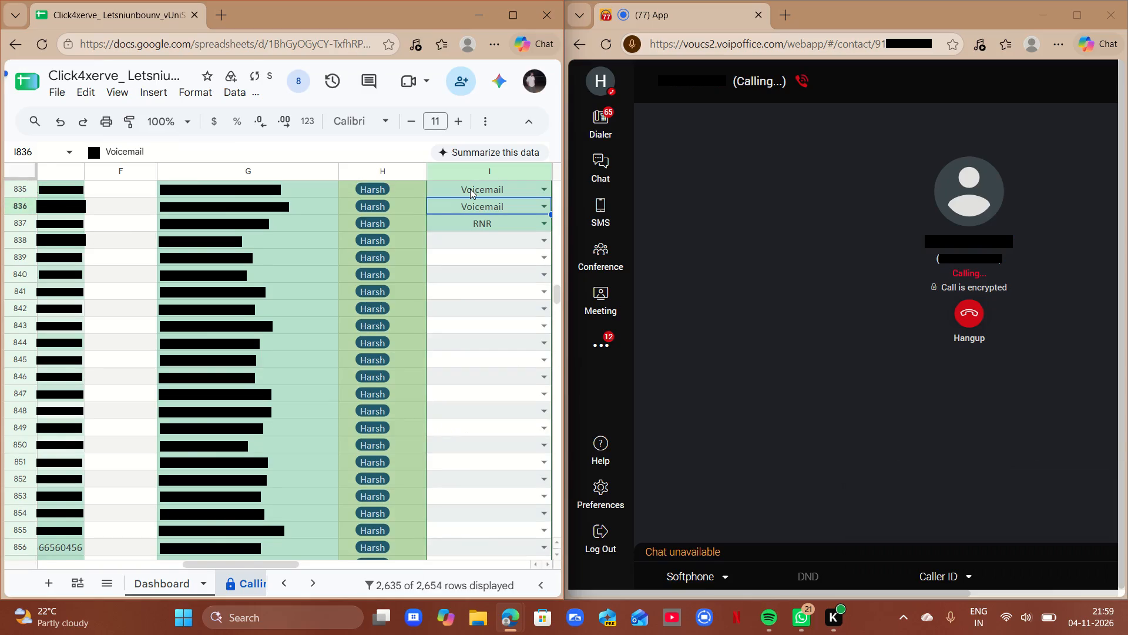
{"action": "scroll", "coordinate": [470, 189], "scroll_direction": "down", "scroll_amount": 1}
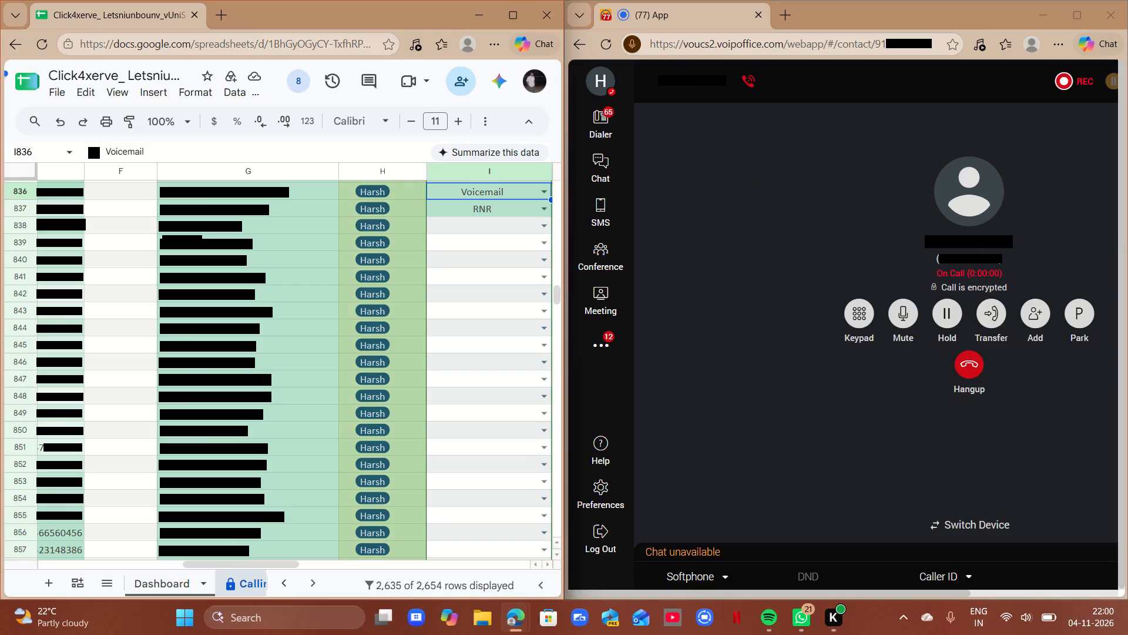
{"action": "left_click", "coordinate": [976, 355]}
Enter the copied phone number of the row 836 lead in the web dialer.
{"action": "left_click", "coordinate": [717, 136]}
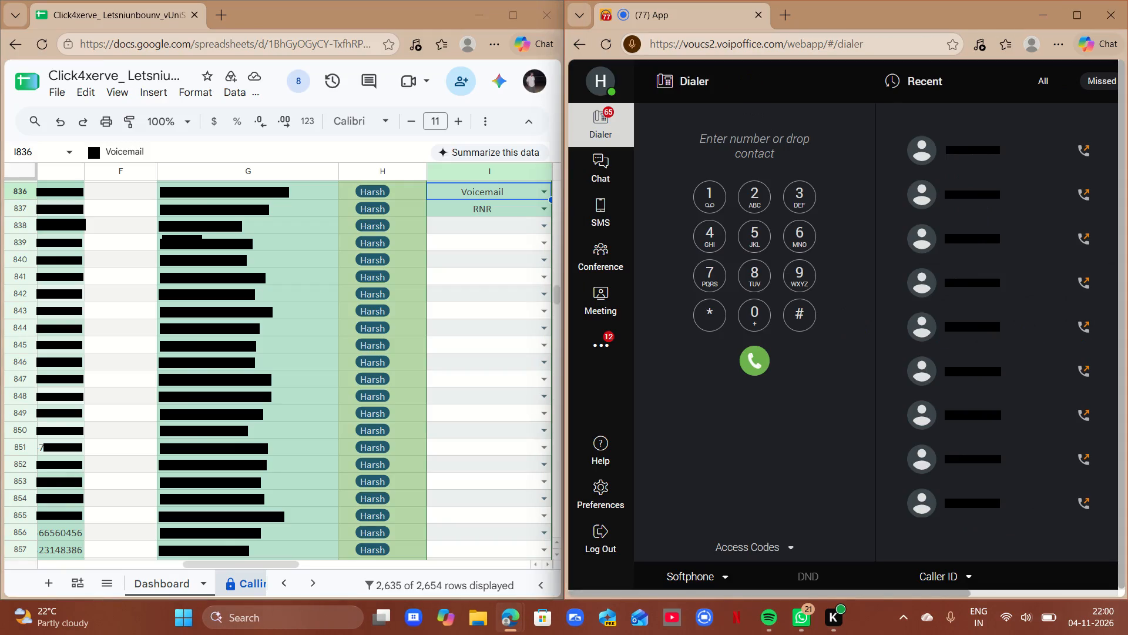
Enter the copied lead phone number in the web dialer and call it.
{"action": "key", "text": "ctrl+v"}
{"action": "key", "text": "Return"}
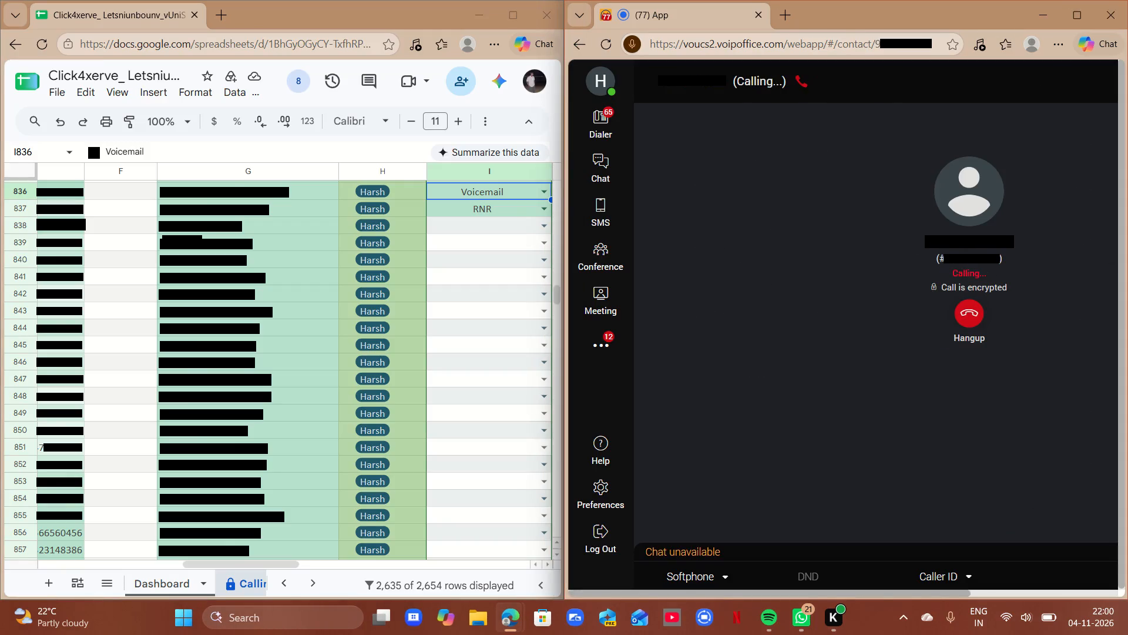
Copy the lead's phone number from row 837 of Calling Master while the call is being placed.
{"action": "left_click", "coordinate": [52, 210]}
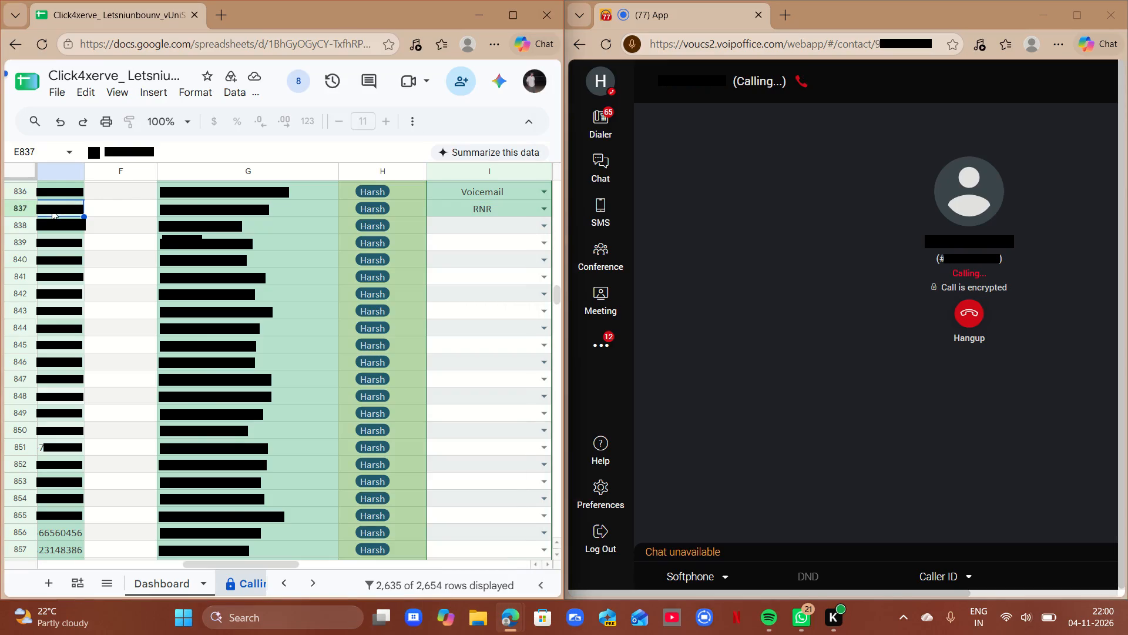
{"action": "key", "text": "ctrl+c"}
Hang up the outgoing call that is still being placed.
{"action": "left_click", "coordinate": [973, 316]}
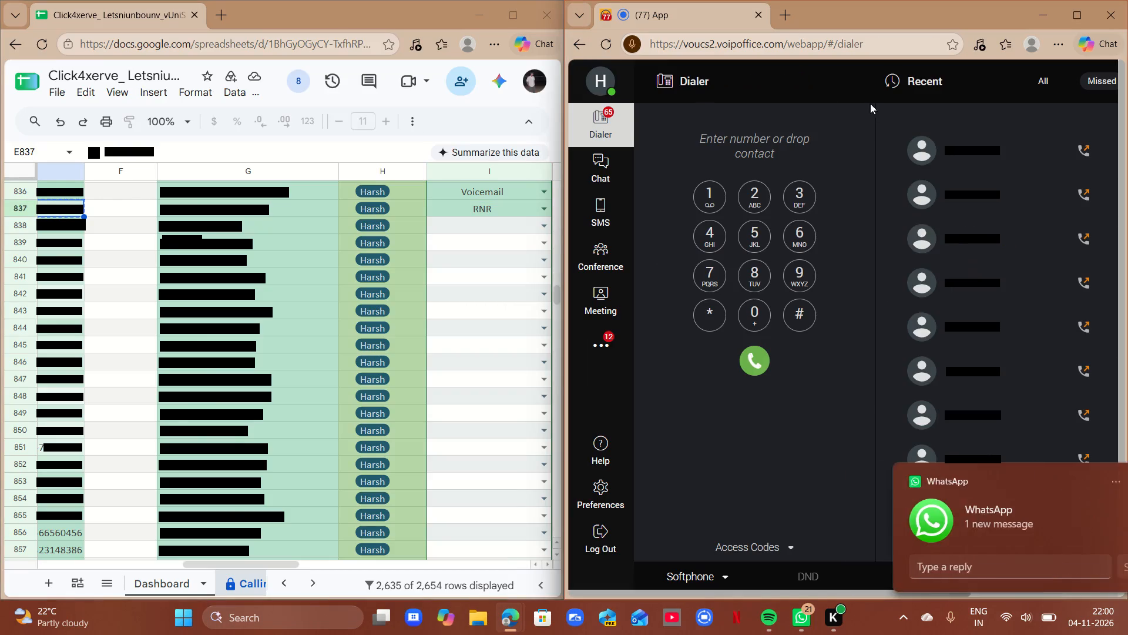
Enter the copied phone number of the row 837 lead in the web dialer and call it.
{"action": "left_click", "coordinate": [785, 159]}
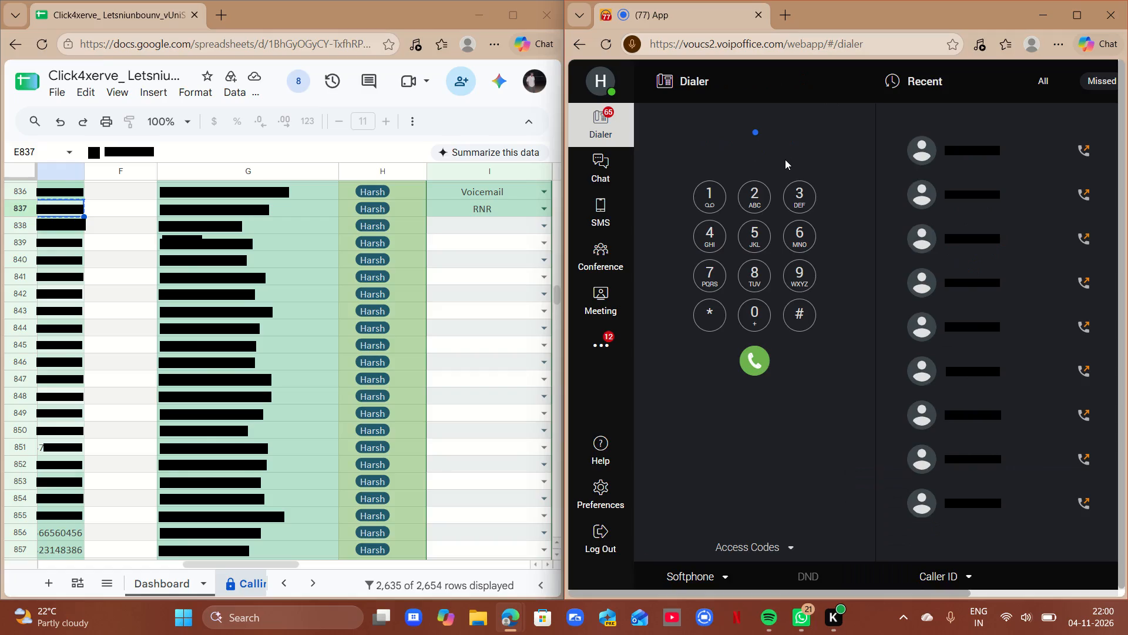
{"action": "key", "text": "ctrl+v"}
{"action": "key", "text": "Return"}
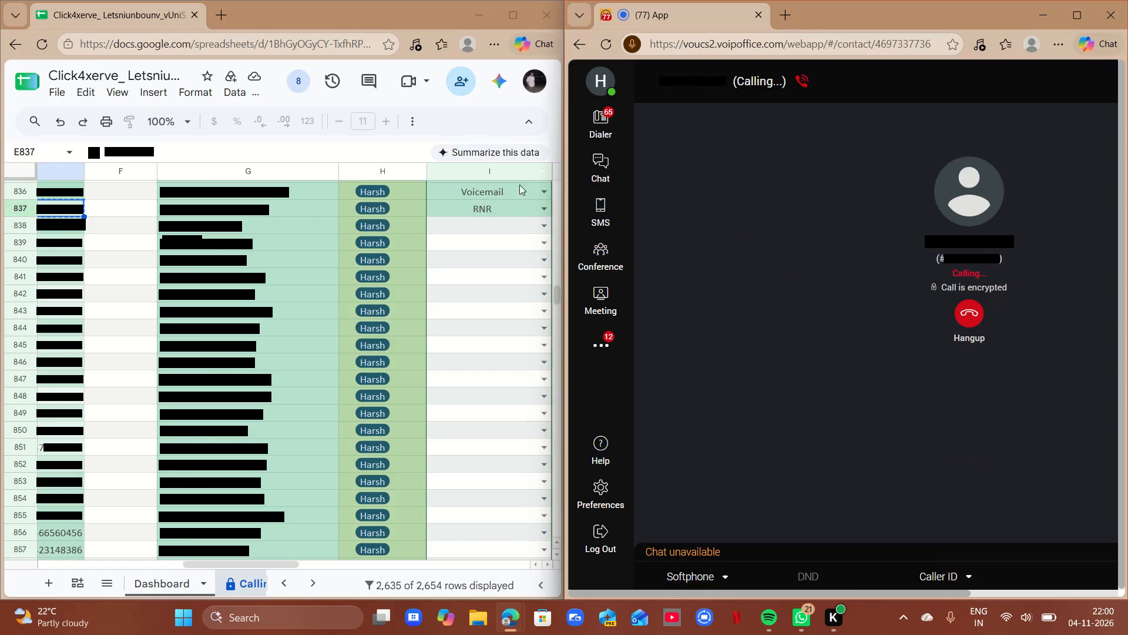
Set the call status of the row 836 lead to Incoming Call Restriction in column I.
{"action": "left_click", "coordinate": [498, 190]}
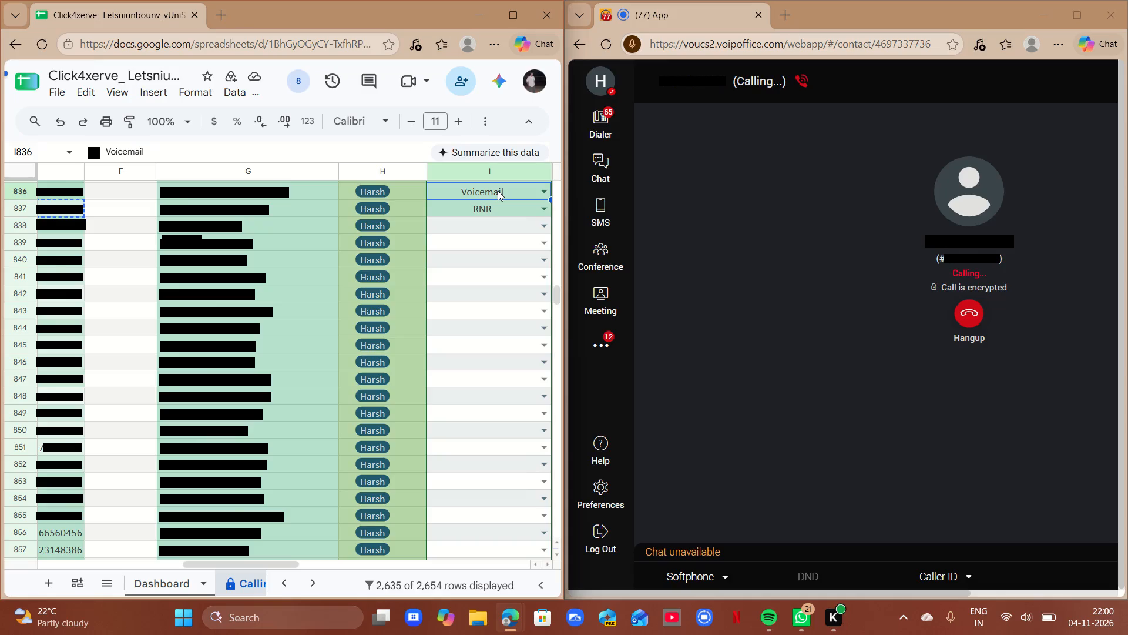
{"action": "type", "text": "res"}
{"action": "key", "text": "Return"}
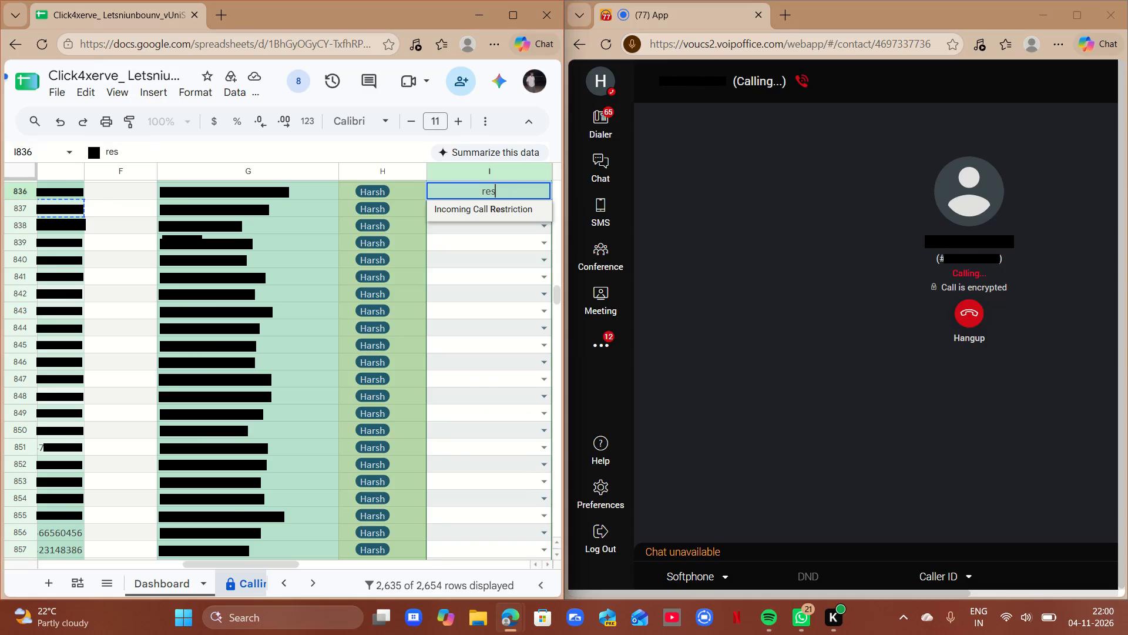
Copy the lead's phone number from row 838 of Calling Master during the call to the row 837 lead.
{"action": "scroll", "coordinate": [498, 190], "scroll_direction": "down", "scroll_amount": 1}
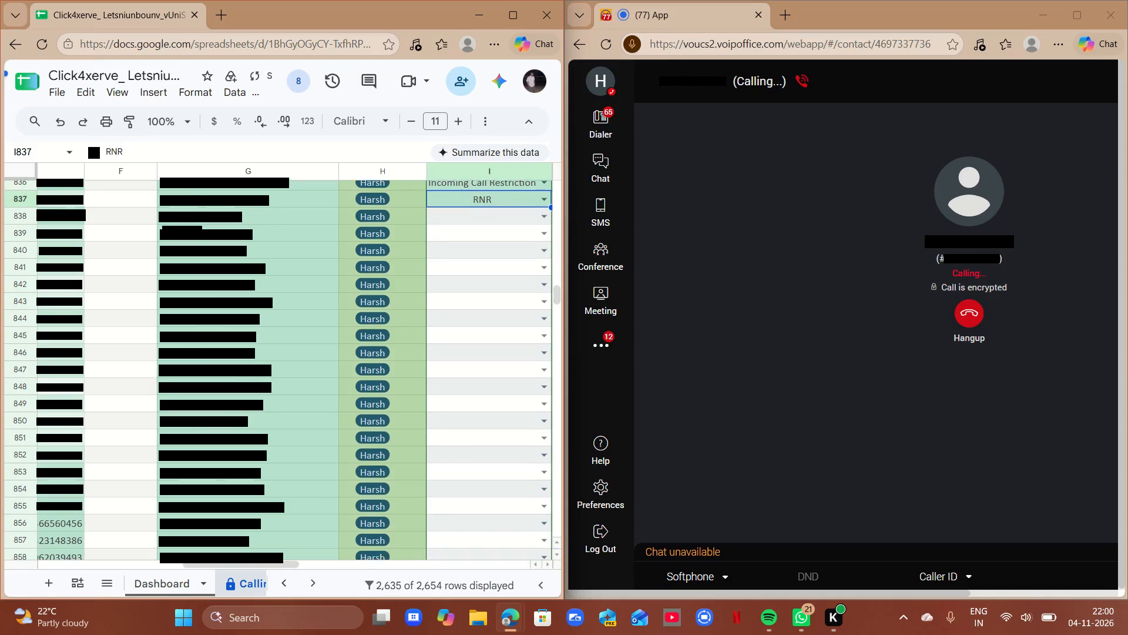
{"action": "scroll", "coordinate": [498, 190], "scroll_direction": "down", "scroll_amount": 1}
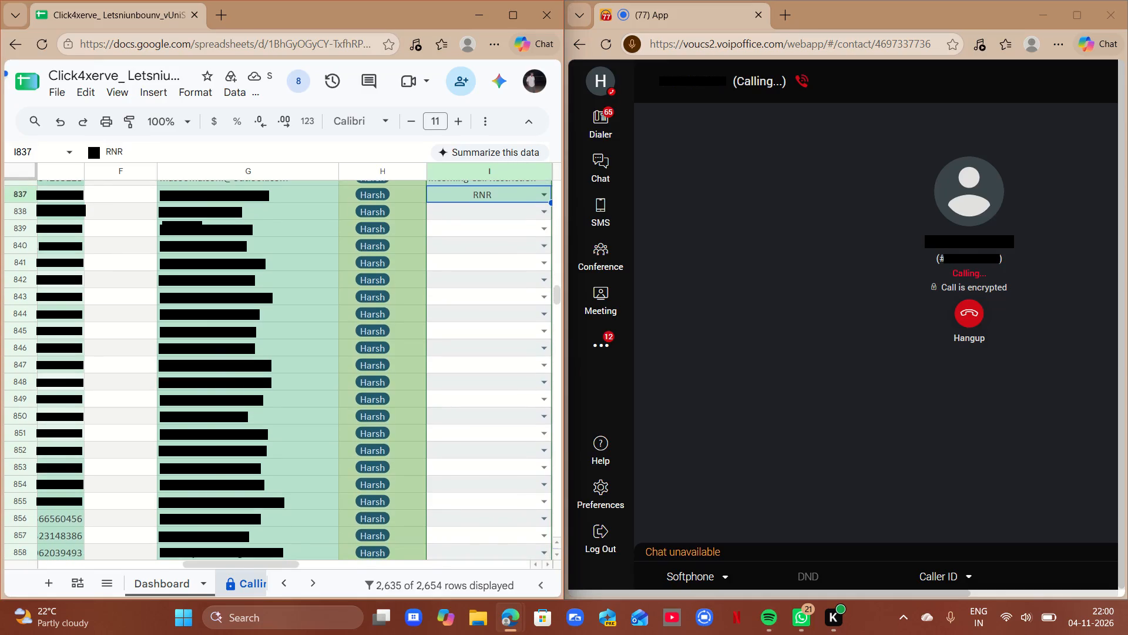
{"action": "scroll", "coordinate": [498, 190], "scroll_direction": "down", "scroll_amount": 1}
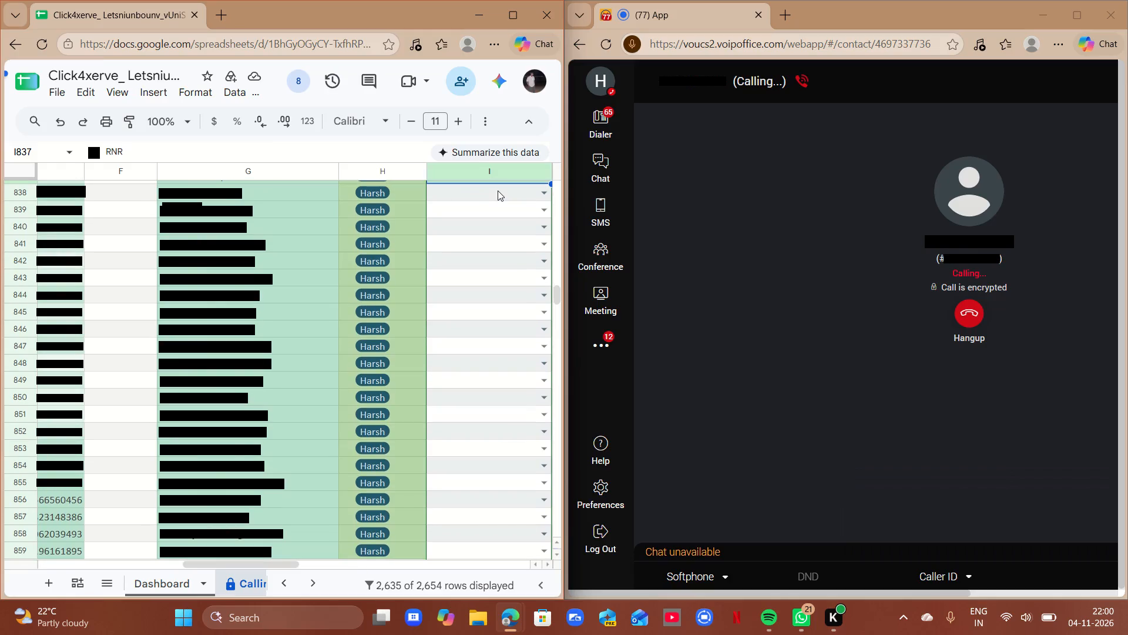
{"action": "scroll", "coordinate": [498, 190], "scroll_direction": "down", "scroll_amount": 1}
{"action": "left_click", "coordinate": [73, 194]}
{"action": "key", "text": "ctrl+c"}
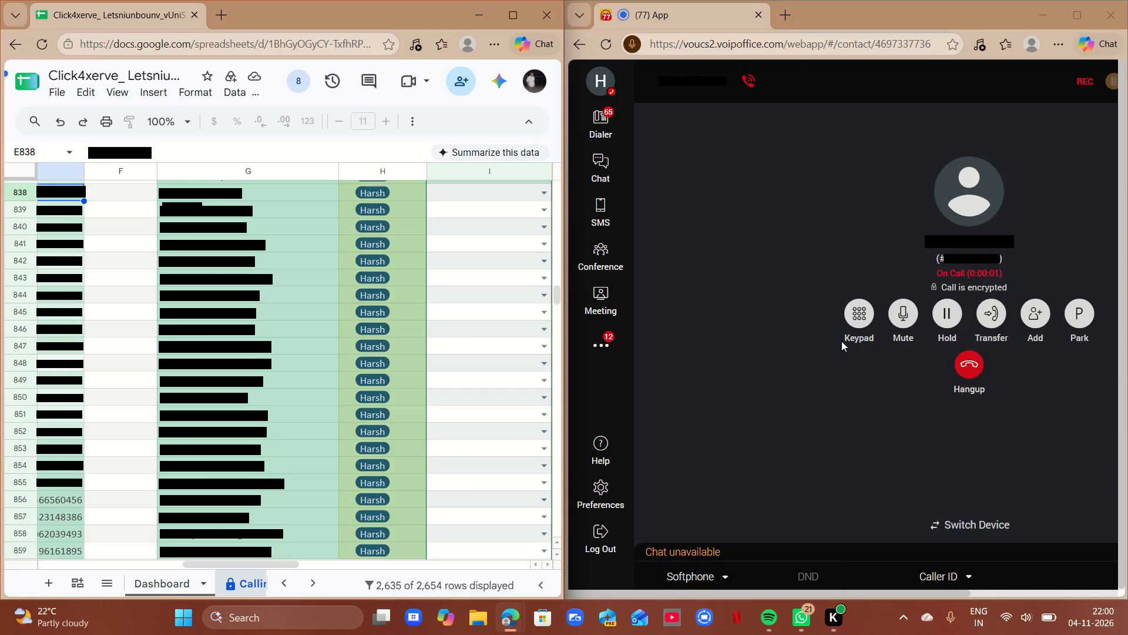
Hang up the ongoing call to the row 837 lead.
{"action": "left_click", "coordinate": [966, 359]}
Enter the copied phone number of the row 838 lead in the web dialer and call it.
{"action": "left_click", "coordinate": [700, 132]}
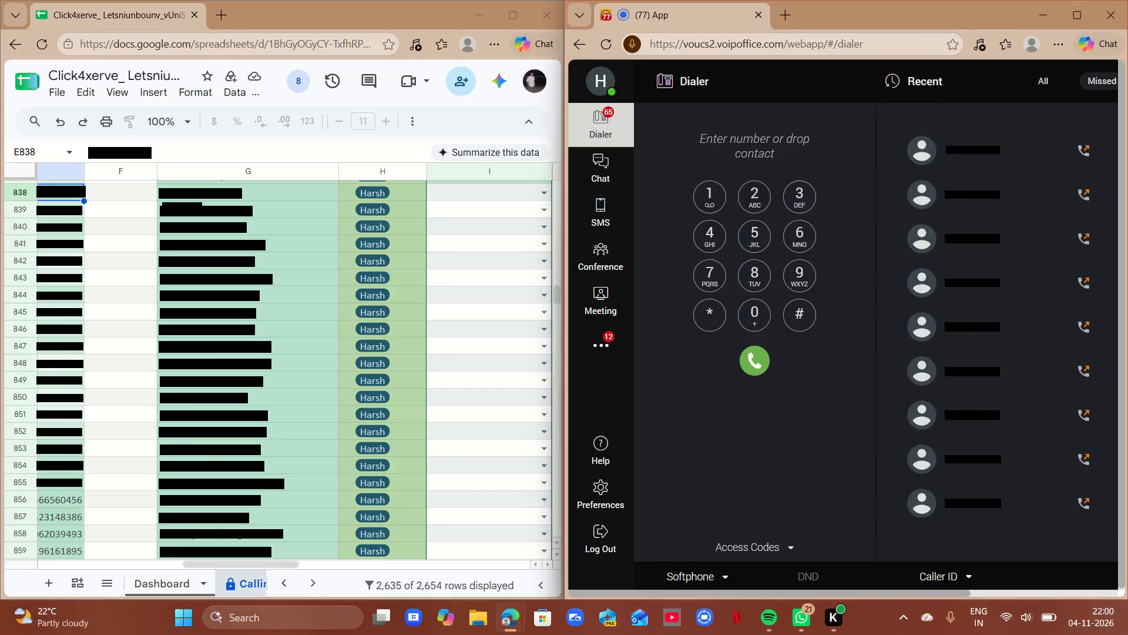
{"action": "key", "text": "ctrl+v"}
{"action": "key", "text": "Return"}
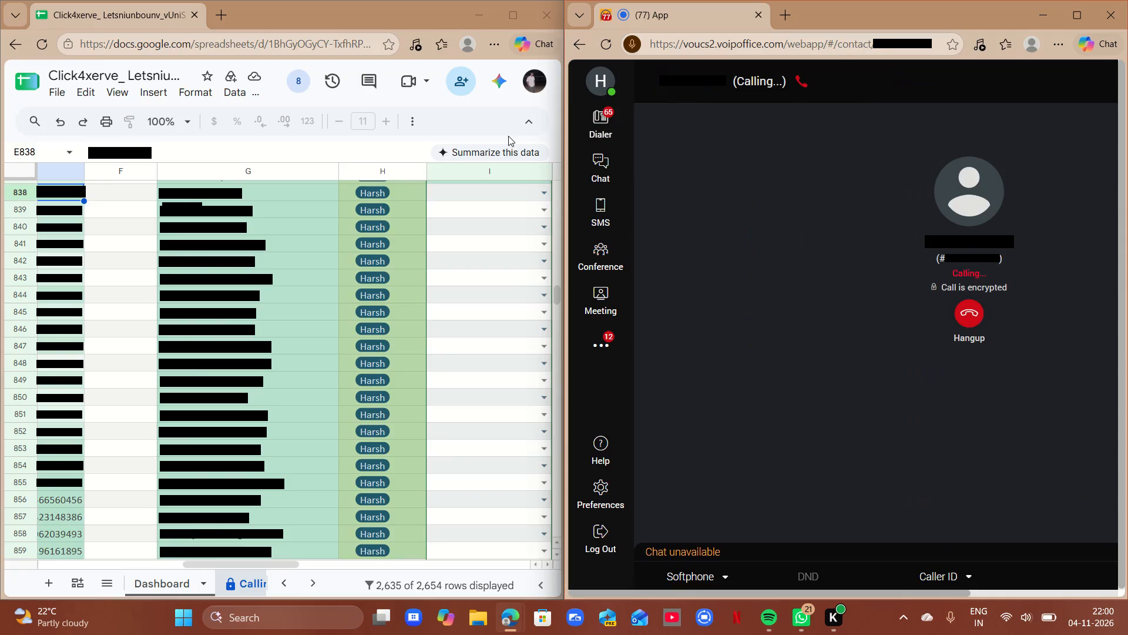
Copy the phone number of the row 839 lead from Calling Master and call it in the web dialer.
{"action": "left_click", "coordinate": [66, 207]}
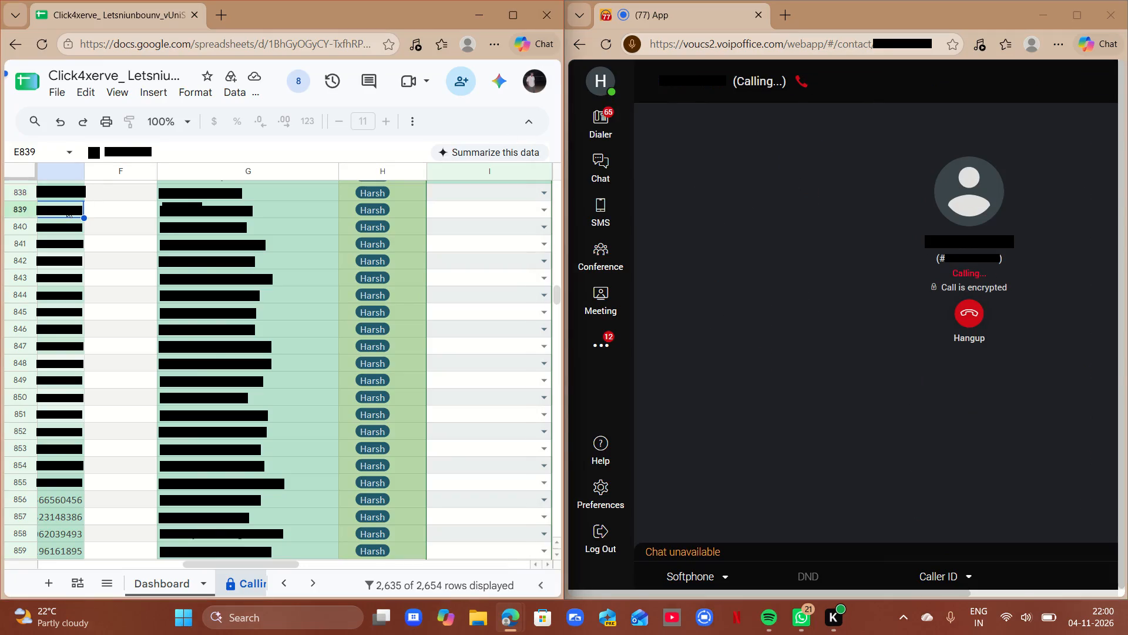
{"action": "key", "text": "ctrl+c"}
{"action": "left_click", "coordinate": [152, 580]}
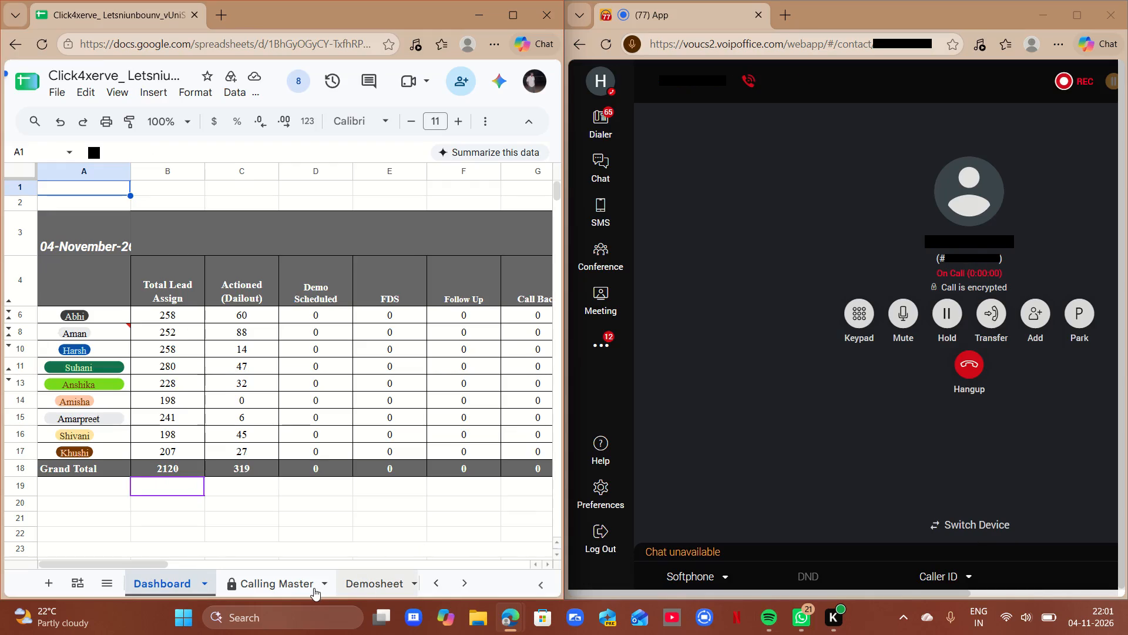
{"action": "left_click", "coordinate": [293, 586]}
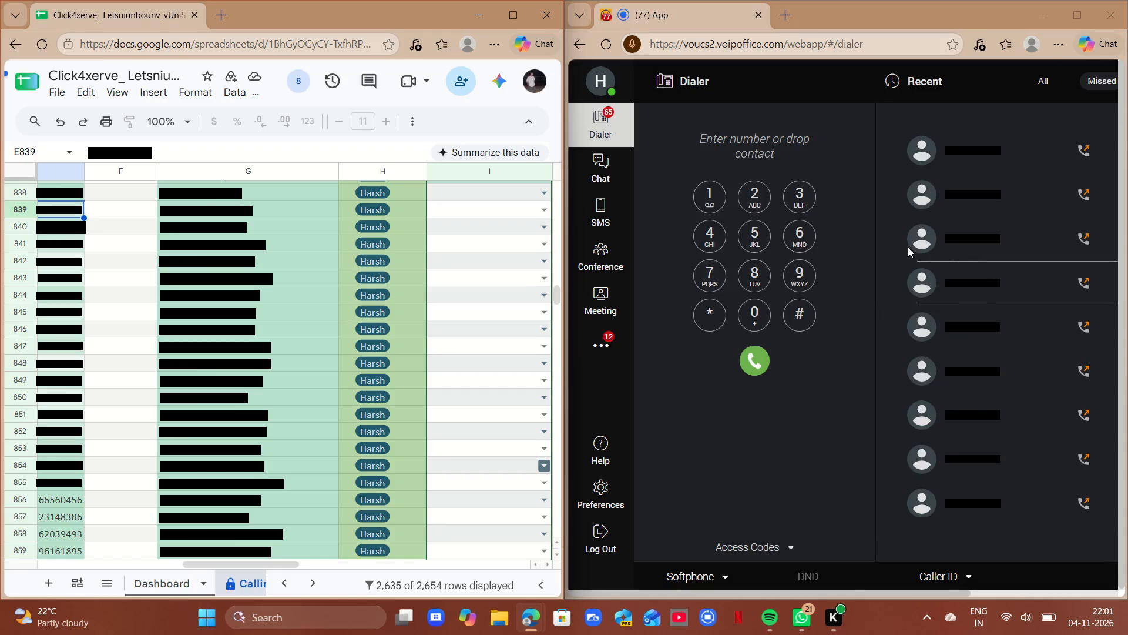
{"action": "left_click", "coordinate": [725, 132]}
{"action": "key", "text": "ctrl+v"}
{"action": "key", "text": "Return"}
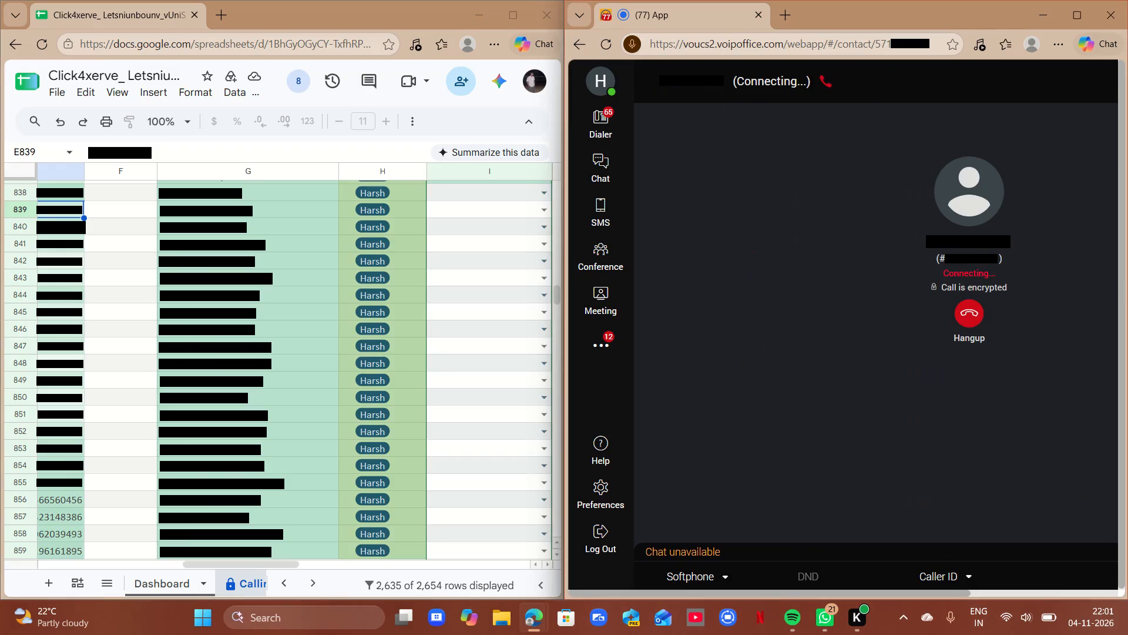
Set the call status of the row 838 lead to Ni (Not Intersted) in column I.
{"action": "left_click", "coordinate": [461, 190]}
{"action": "key", "text": "n"}
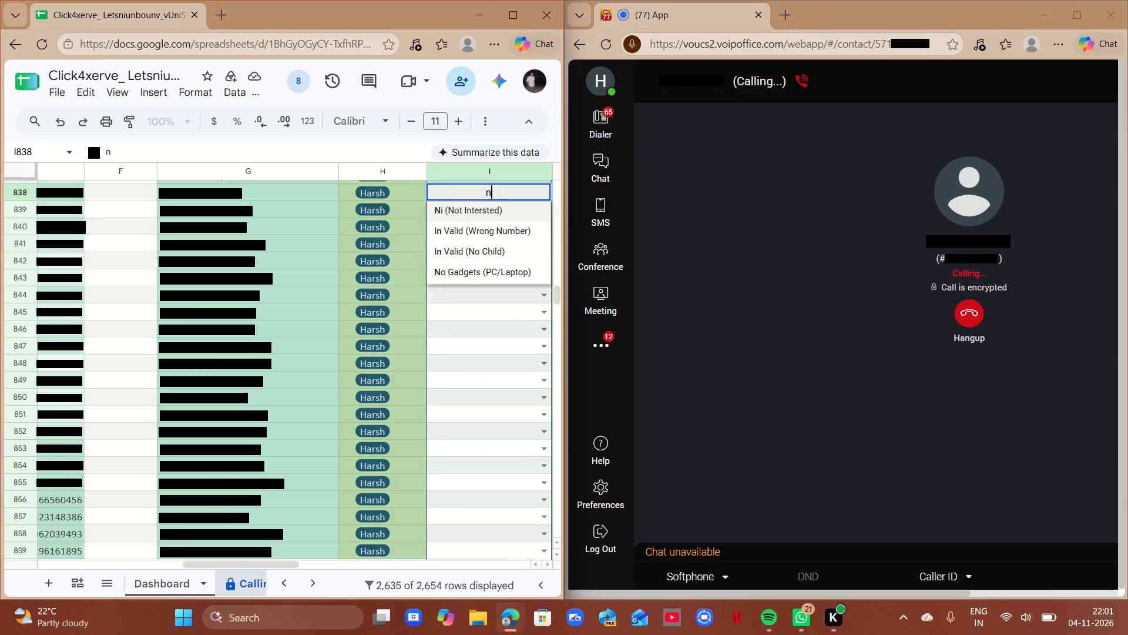
{"action": "key", "text": "Return"}
Copy the lead's phone number from row 840 of Calling Master during the call to the row 839 lead.
{"action": "scroll", "coordinate": [461, 190], "scroll_direction": "down", "scroll_amount": 1}
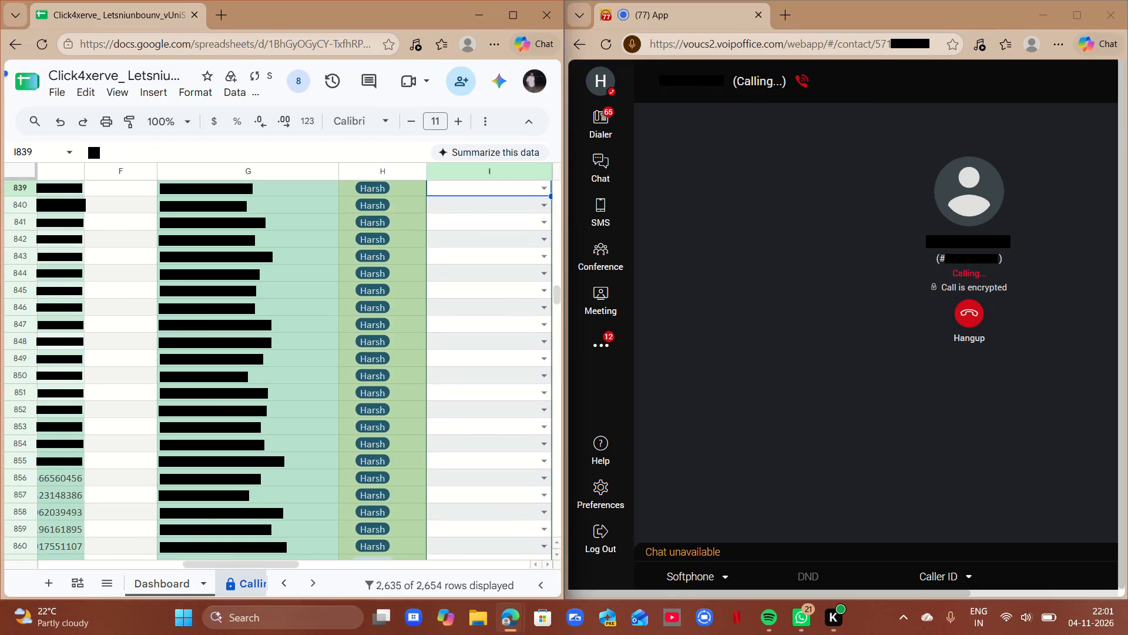
{"action": "left_click", "coordinate": [53, 205]}
{"action": "key", "text": "ctrl+c"}
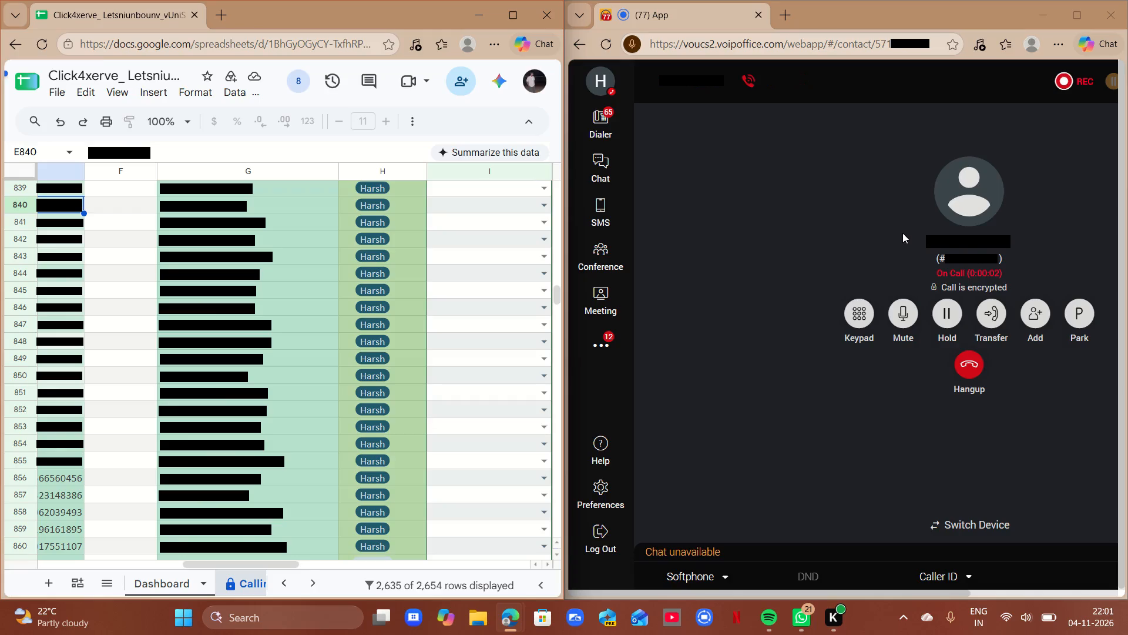
Hang up the ongoing call to the row 839 lead.
{"action": "left_click", "coordinate": [960, 361]}
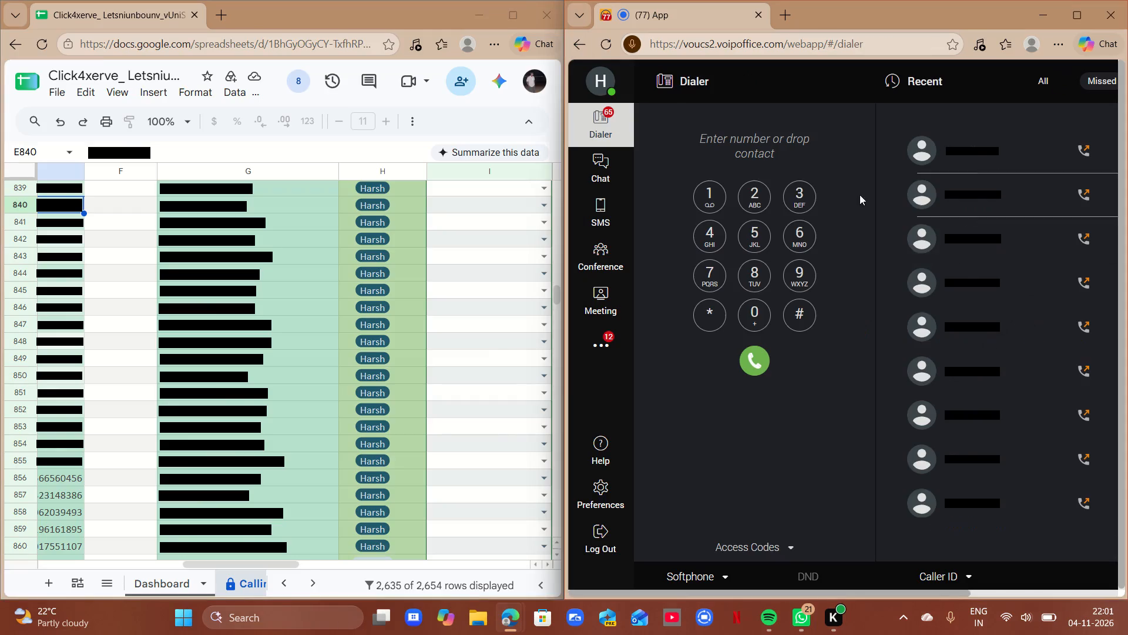
Call the row 840 lead in the web dialer using the copied phone number.
{"action": "left_click", "coordinate": [747, 155]}
{"action": "key", "text": "ctrl+v"}
{"action": "key", "text": "Return"}
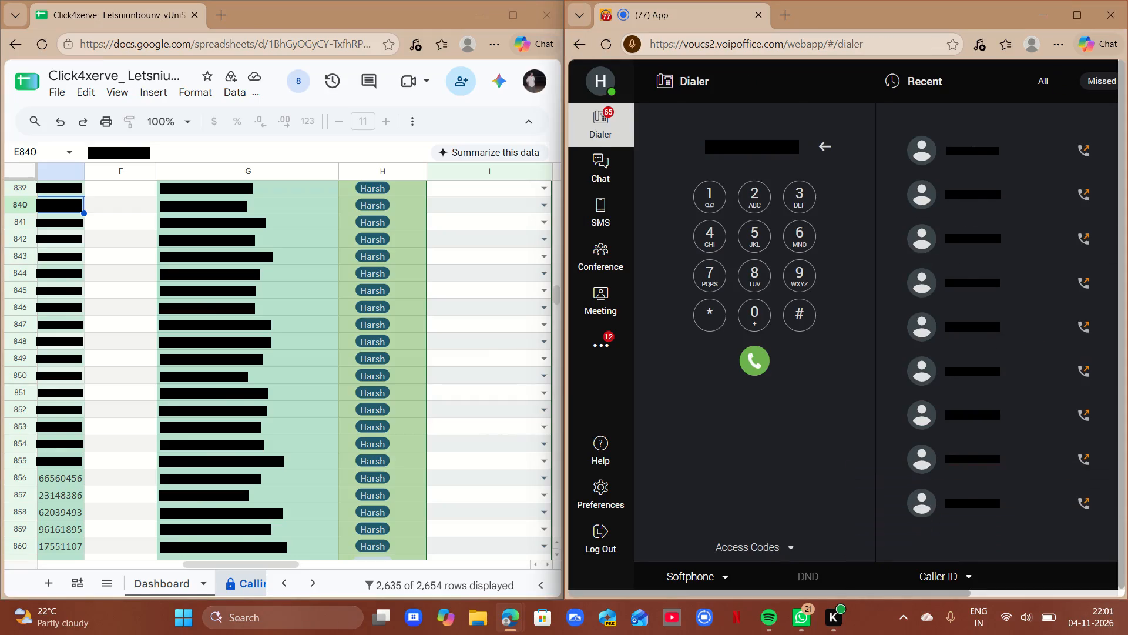
Copy the lead's phone number from row 841 of Calling Master during the call to the row 840 lead.
{"action": "left_click", "coordinate": [78, 223]}
{"action": "key", "text": "ctrl+c"}
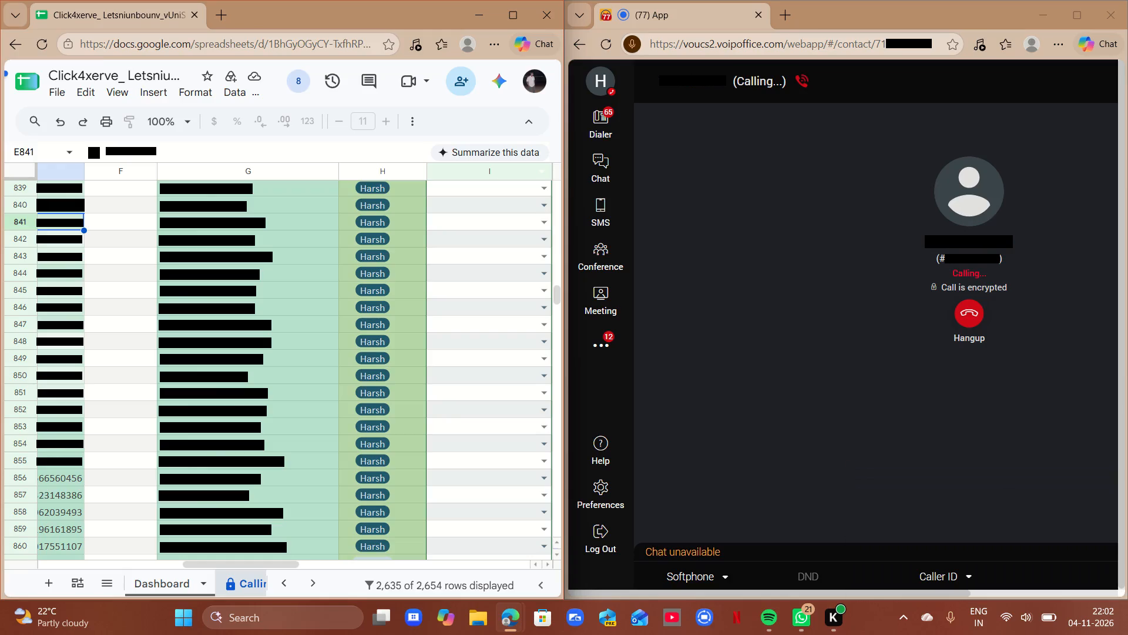
Hang up the ongoing call to the row 840 lead.
{"action": "left_click", "coordinate": [969, 360]}
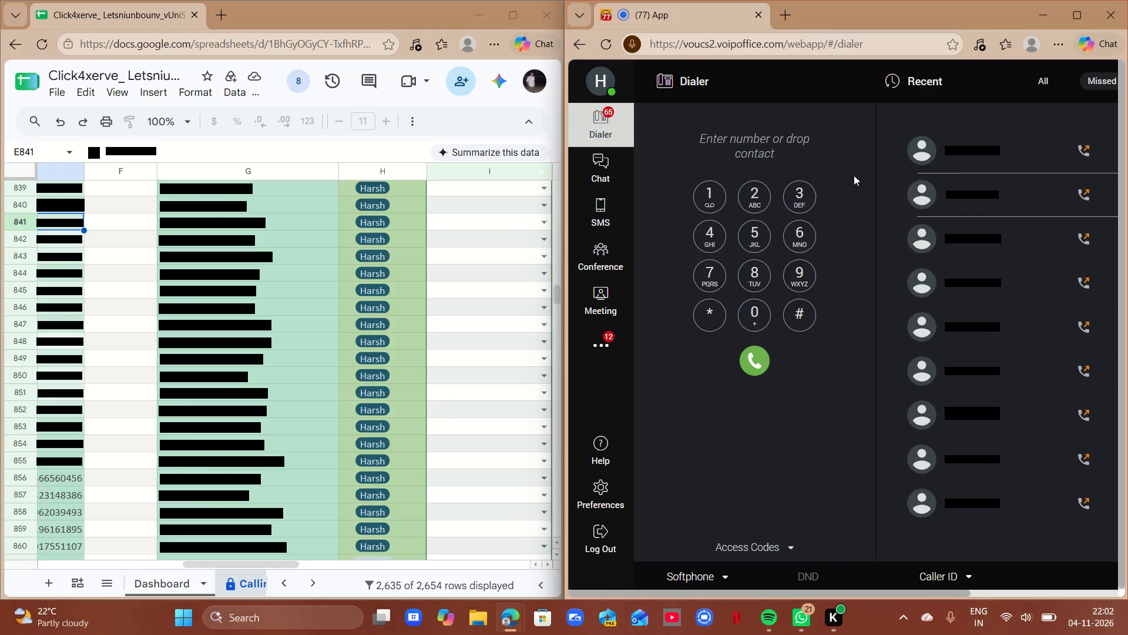
Call the row 841 lead in the web dialer using the copied phone number.
{"action": "left_click", "coordinate": [779, 153]}
{"action": "key", "text": "ctrl+v"}
{"action": "key", "text": "Return"}
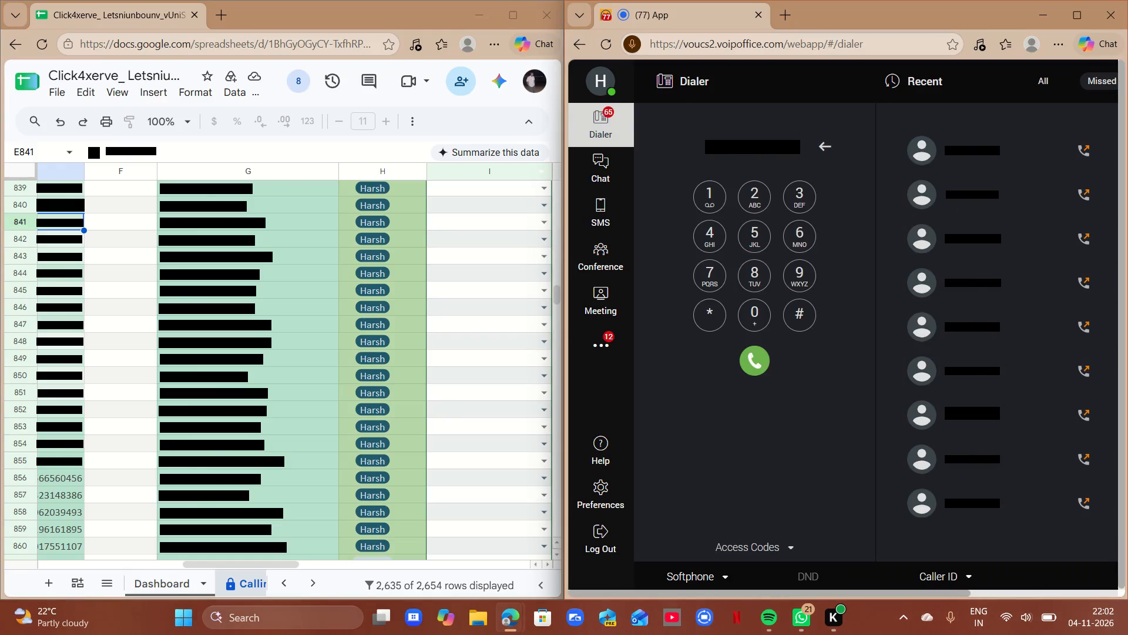
Select the lead's phone number in row 842 of Calling Master during the call to the row 841 lead.
{"action": "left_click", "coordinate": [58, 240]}
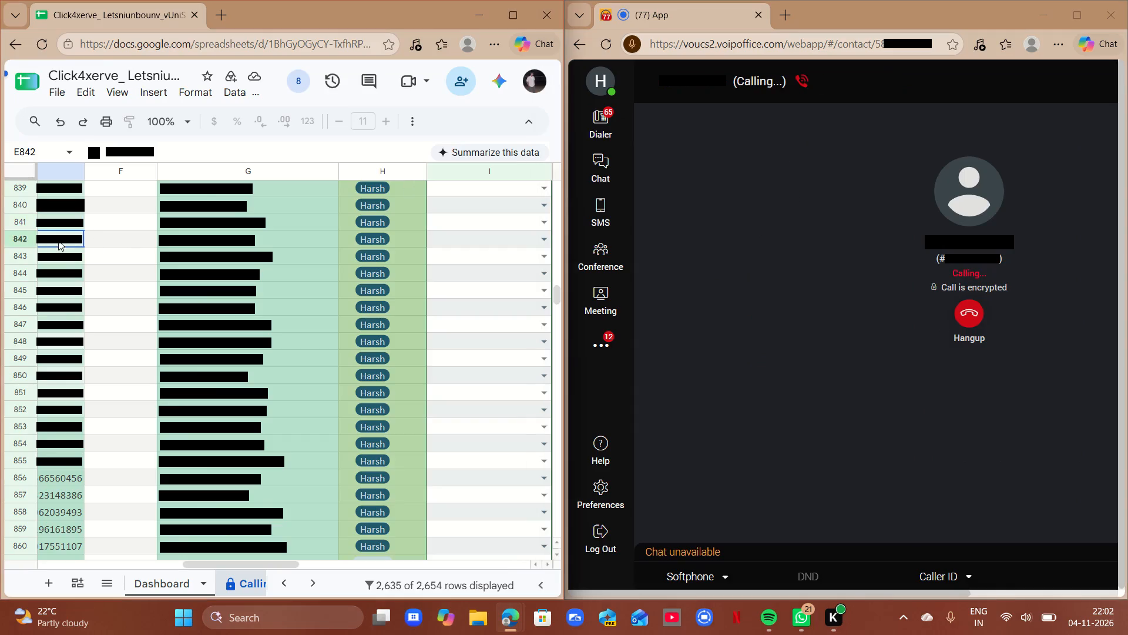
Copy the phone number of the row 842 lead and call it in the web dialer in place of the ongoing call.
{"action": "key", "text": "ctrl+c"}
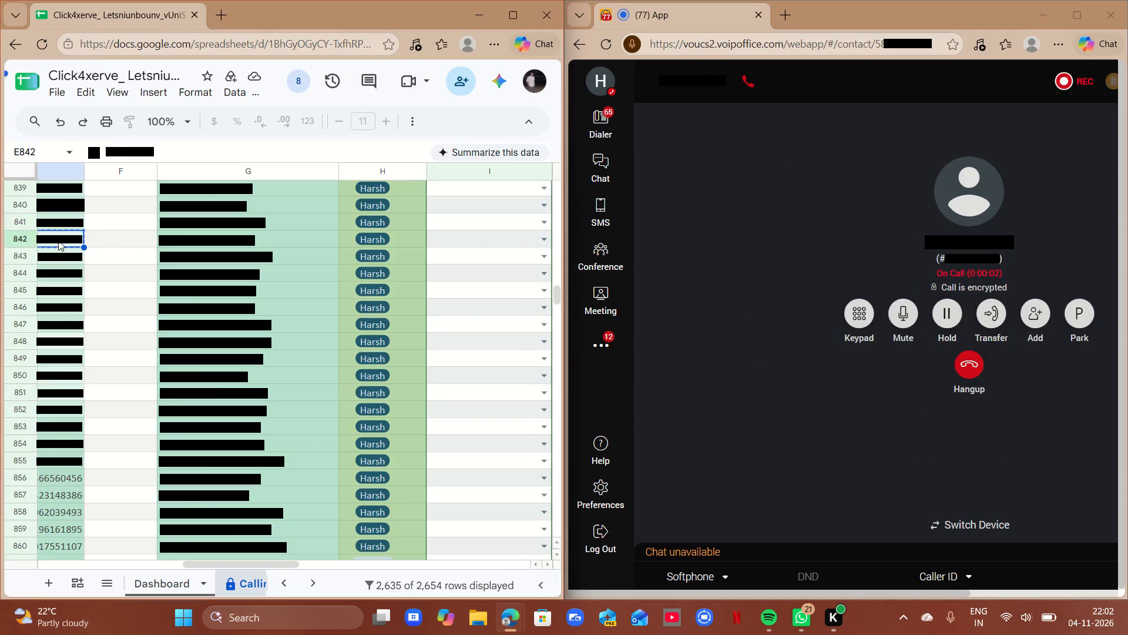
{"action": "left_click", "coordinate": [965, 365]}
{"action": "left_click", "coordinate": [750, 153]}
{"action": "key", "text": "ctrl+v"}
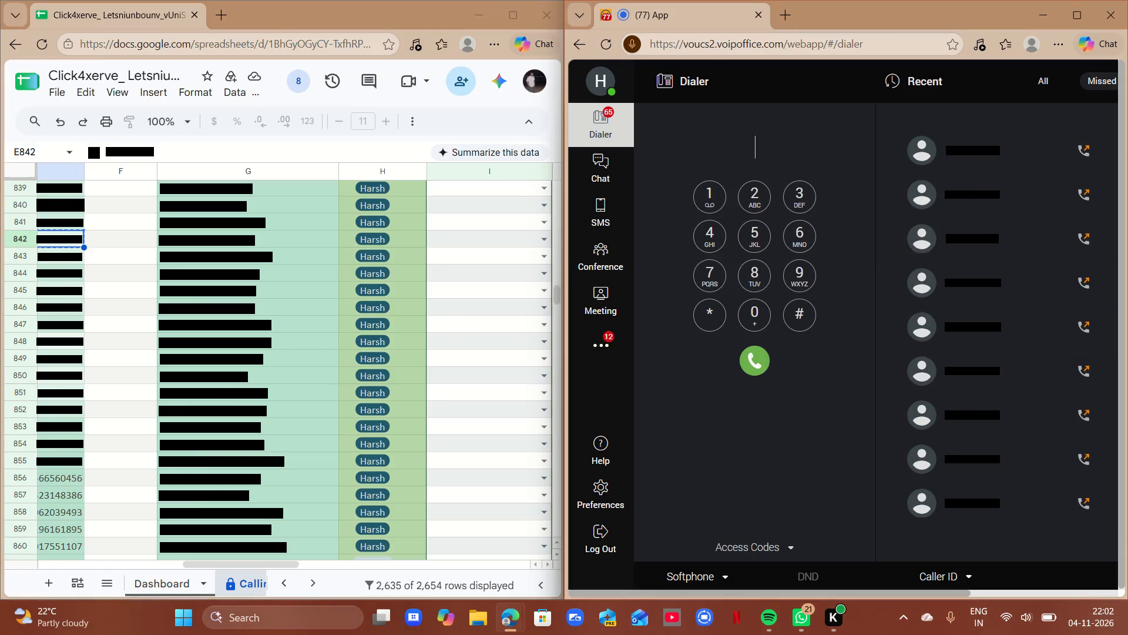
{"action": "key", "text": "Return"}
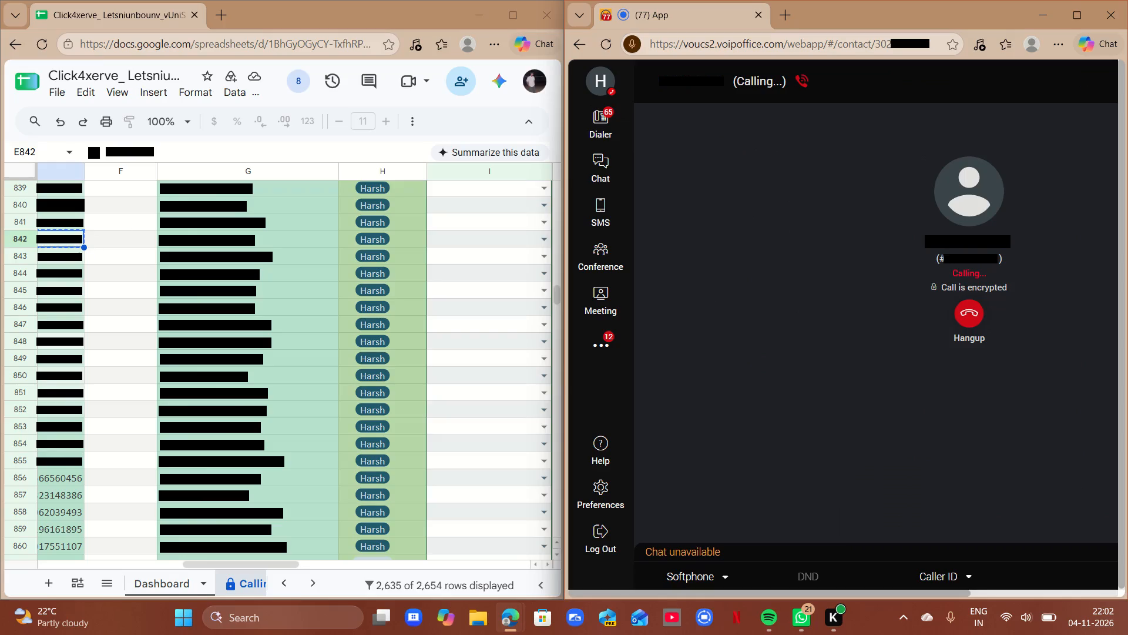
Copy the phone number of the row 843 lead and call it in the web dialer.
{"action": "left_click", "coordinate": [71, 259]}
{"action": "key", "text": "ctrl+c"}
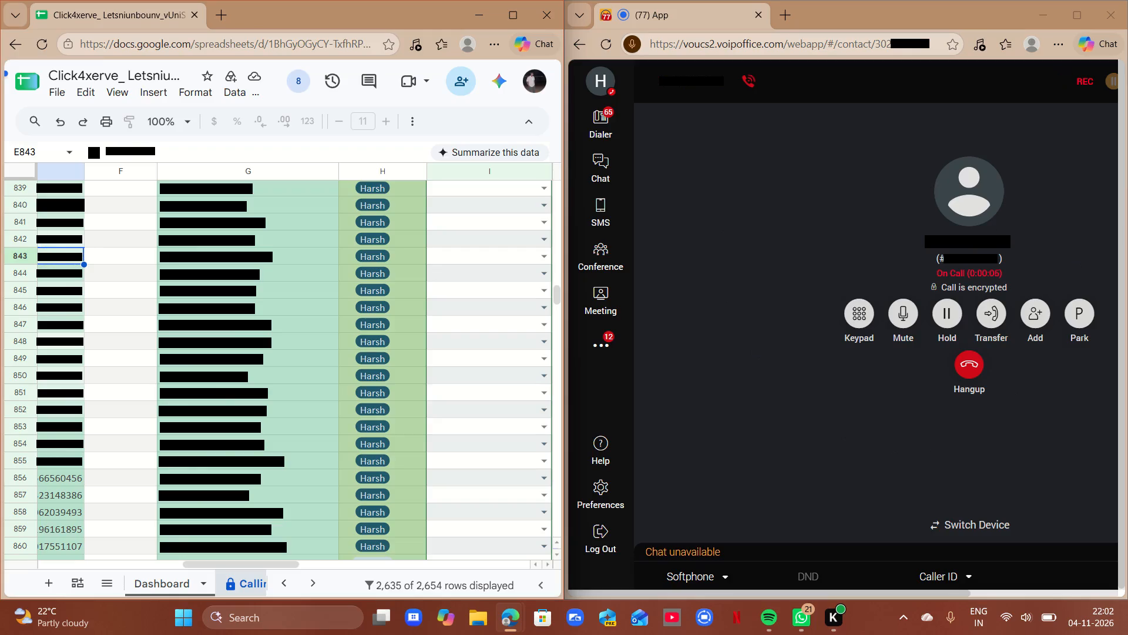
{"action": "left_click", "coordinate": [756, 137]}
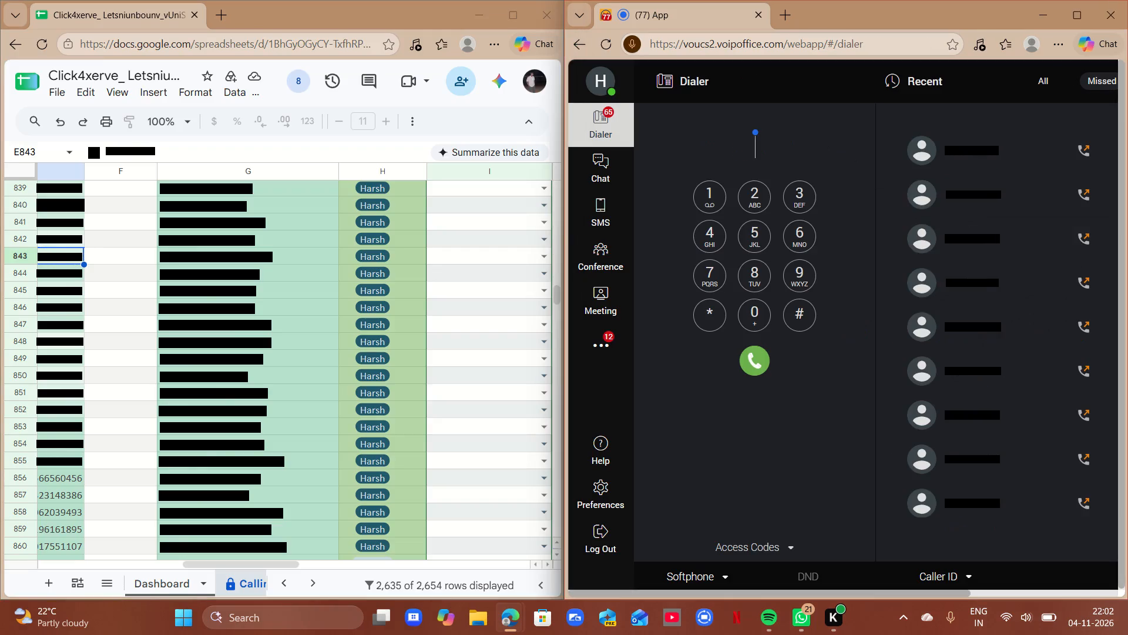
{"action": "key", "text": "ctrl+v"}
{"action": "key", "text": "Return"}
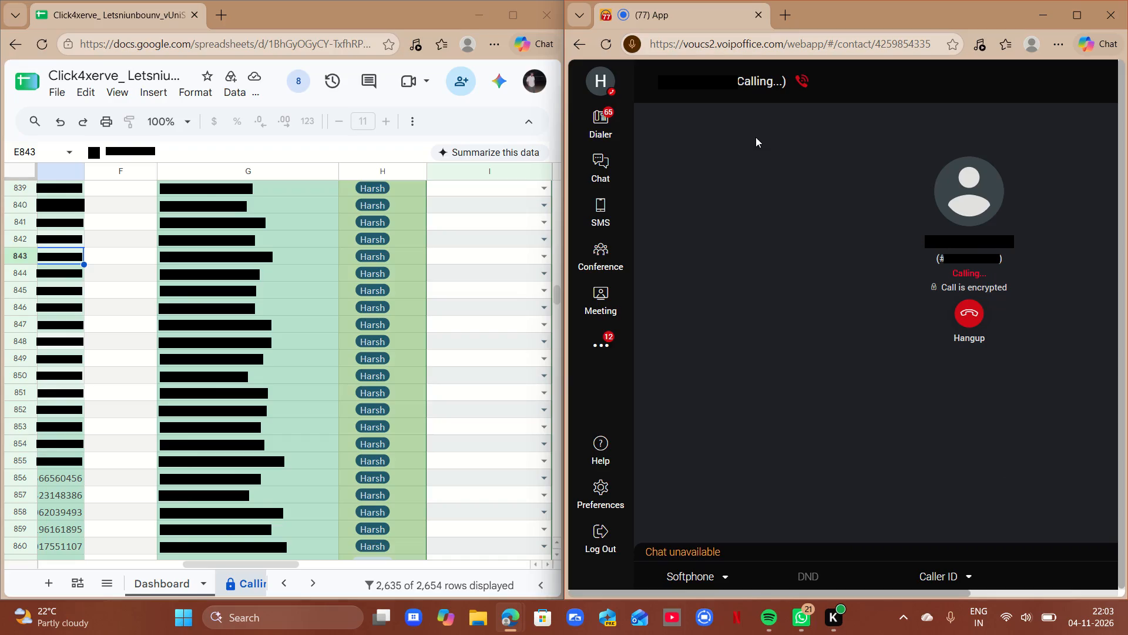
Copy the phone number of the row 844 lead and call it, replacing the unanswered call to the row 843 lead.
{"action": "left_click", "coordinate": [61, 274]}
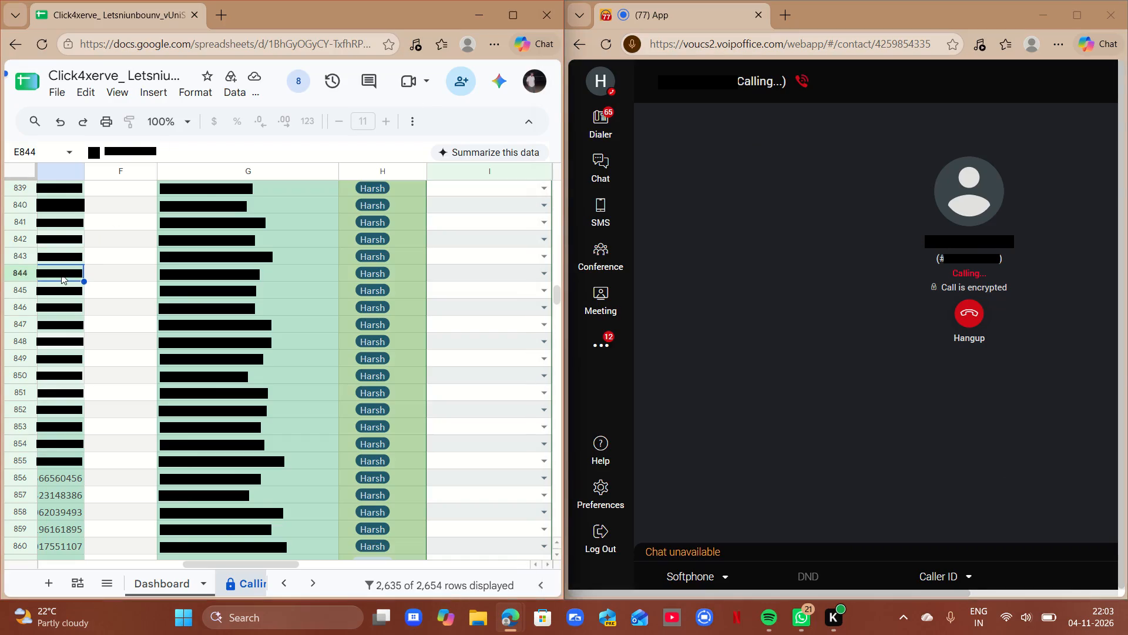
{"action": "key", "text": "ctrl+c"}
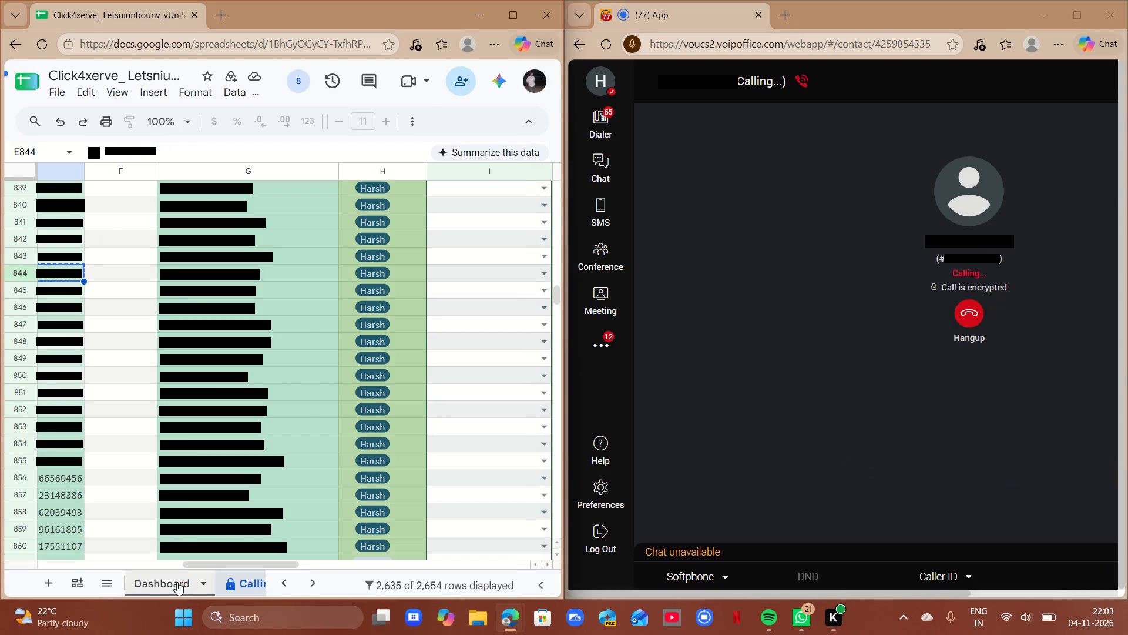
{"action": "left_click", "coordinate": [175, 583]}
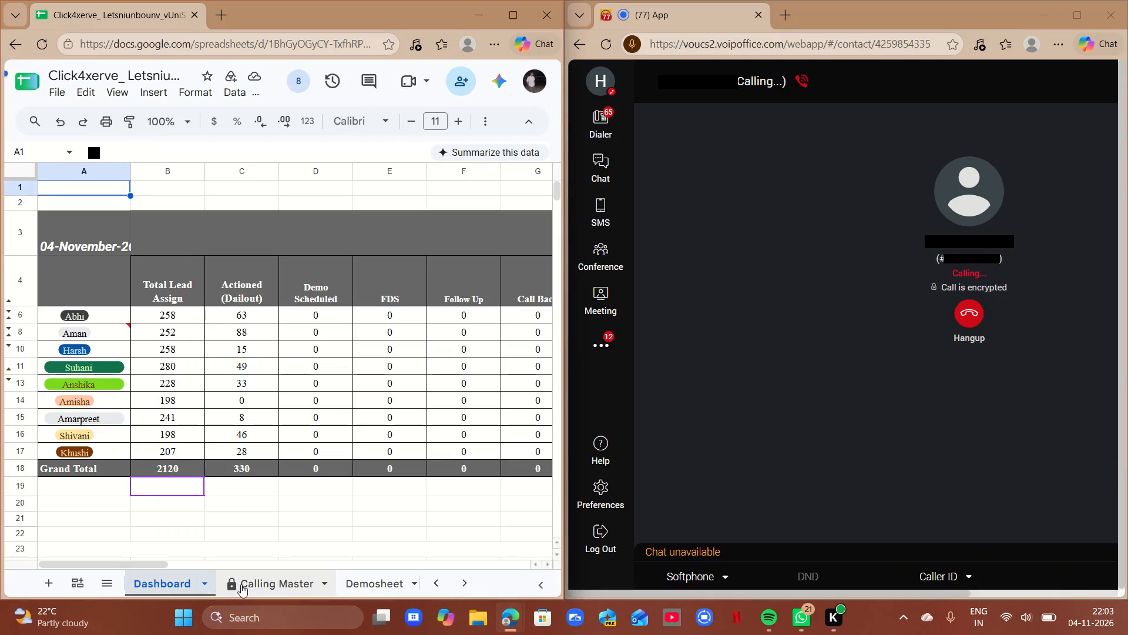
{"action": "left_click", "coordinate": [241, 584]}
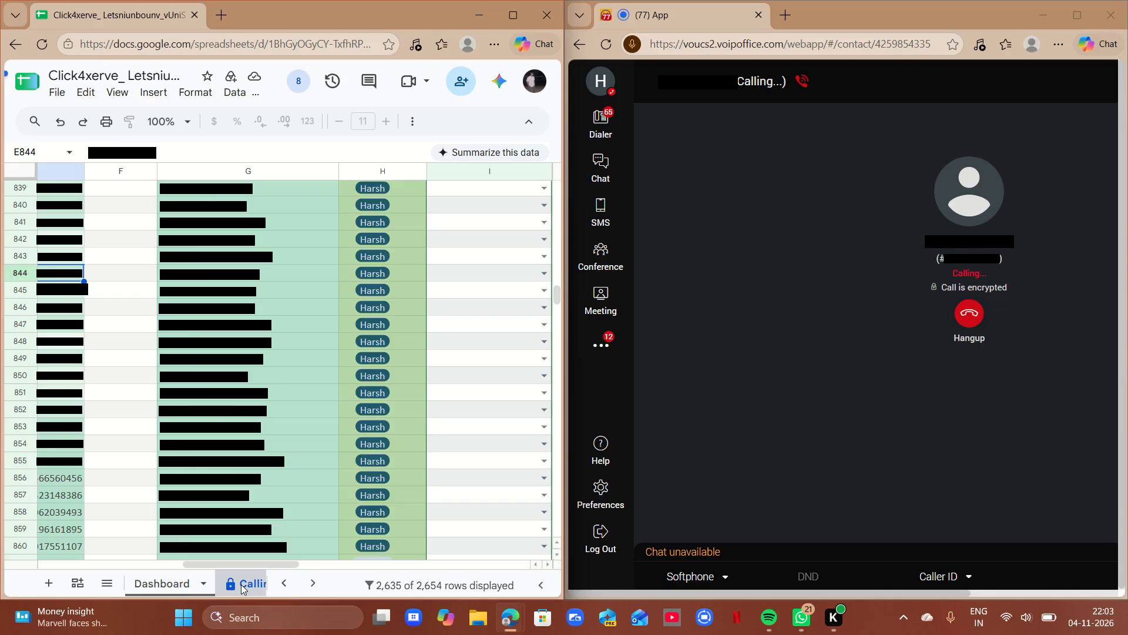
{"action": "left_click", "coordinate": [973, 312]}
{"action": "left_click", "coordinate": [697, 122]}
{"action": "key", "text": "ctrl+v"}
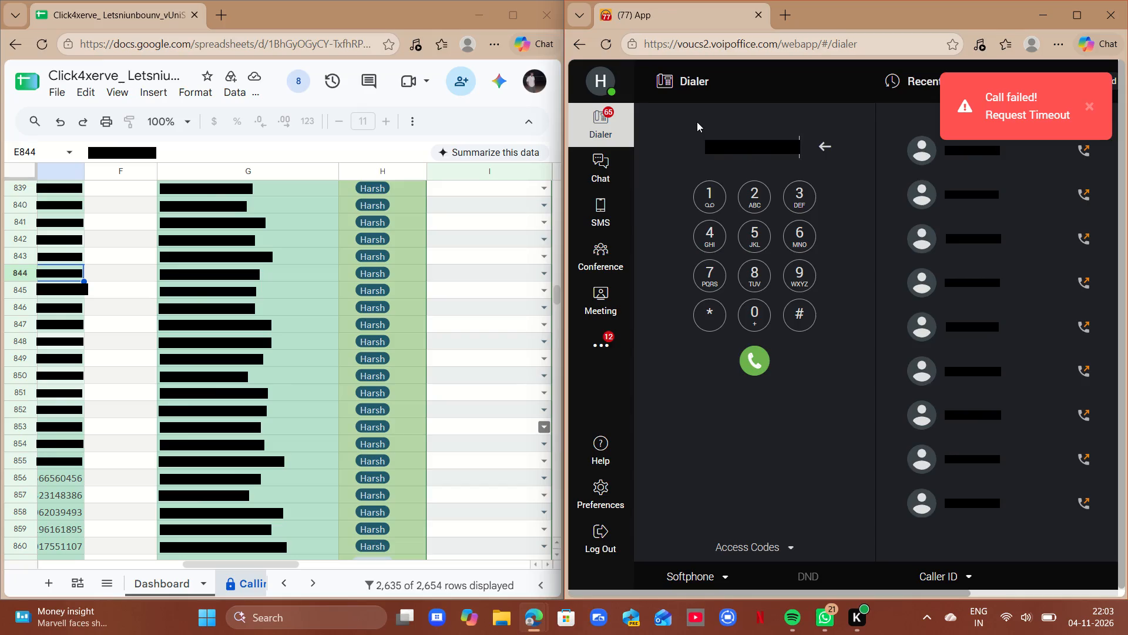
{"action": "key", "text": "Return"}
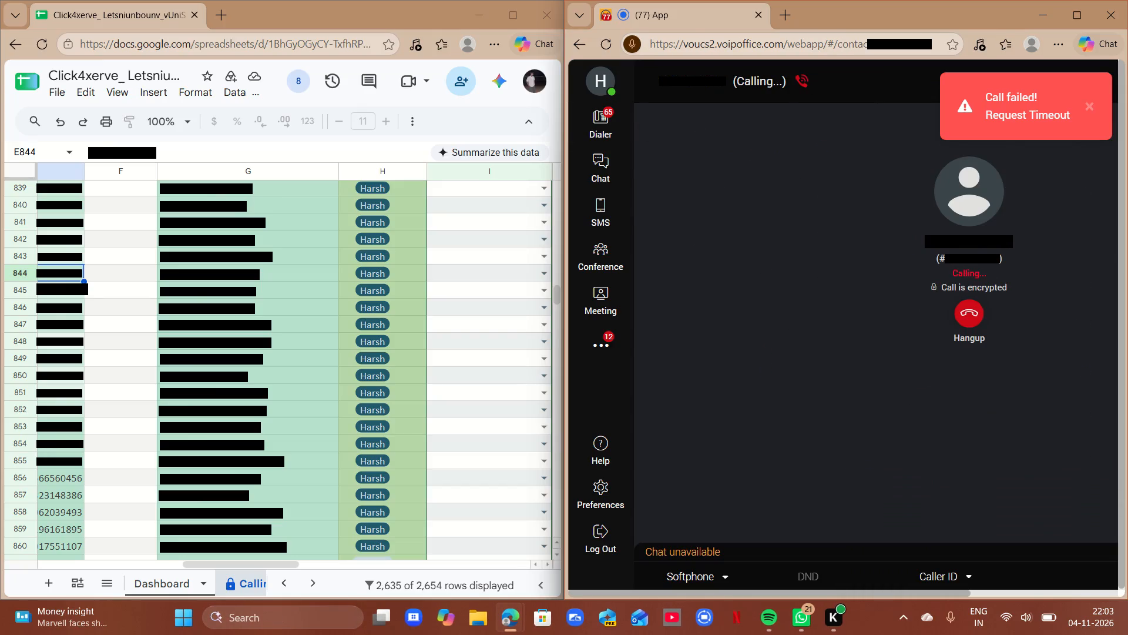
Copy the phone number of the row 845 lead and call it after ending the call to the row 844 lead.
{"action": "left_click", "coordinate": [77, 288]}
{"action": "key", "text": "ctrl+c"}
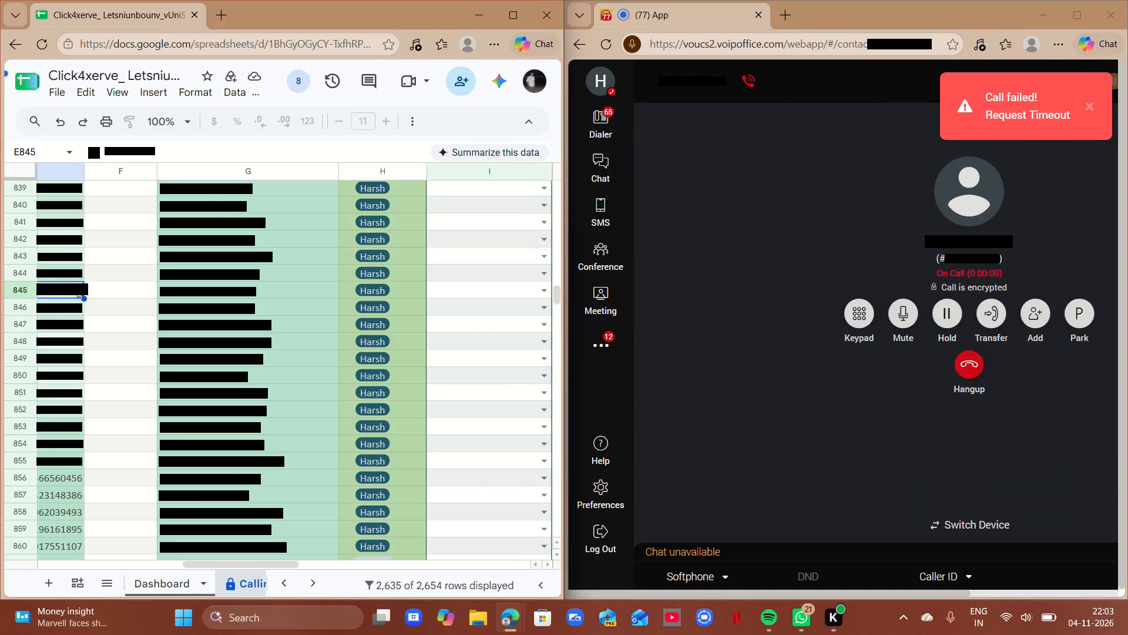
{"action": "left_click", "coordinate": [1089, 110]}
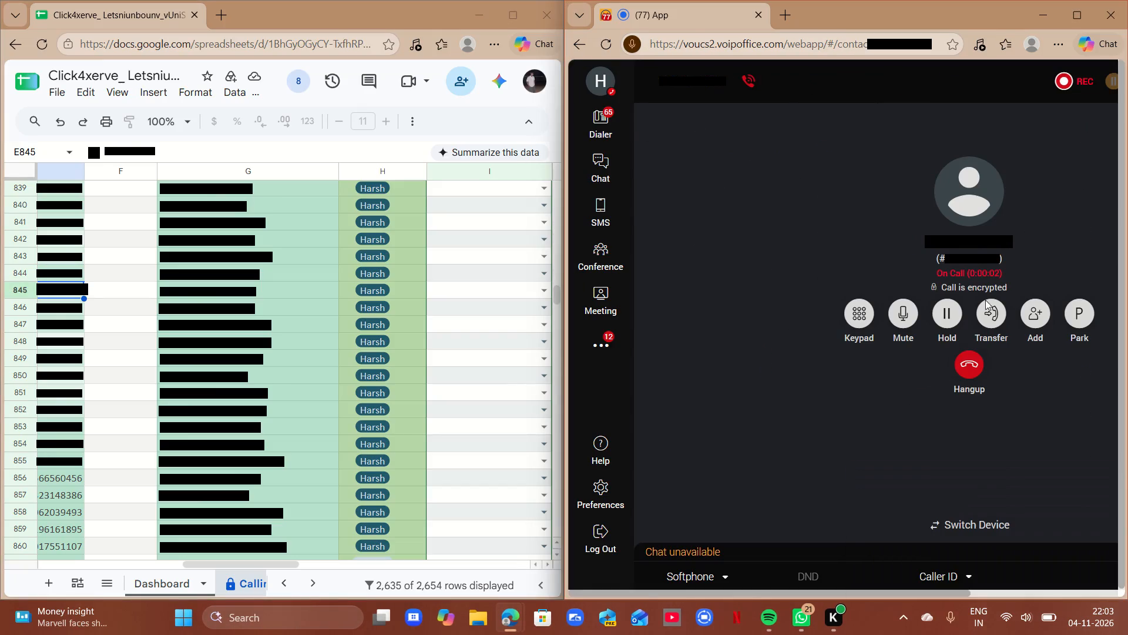
{"action": "left_click", "coordinate": [966, 362]}
{"action": "left_click", "coordinate": [744, 163]}
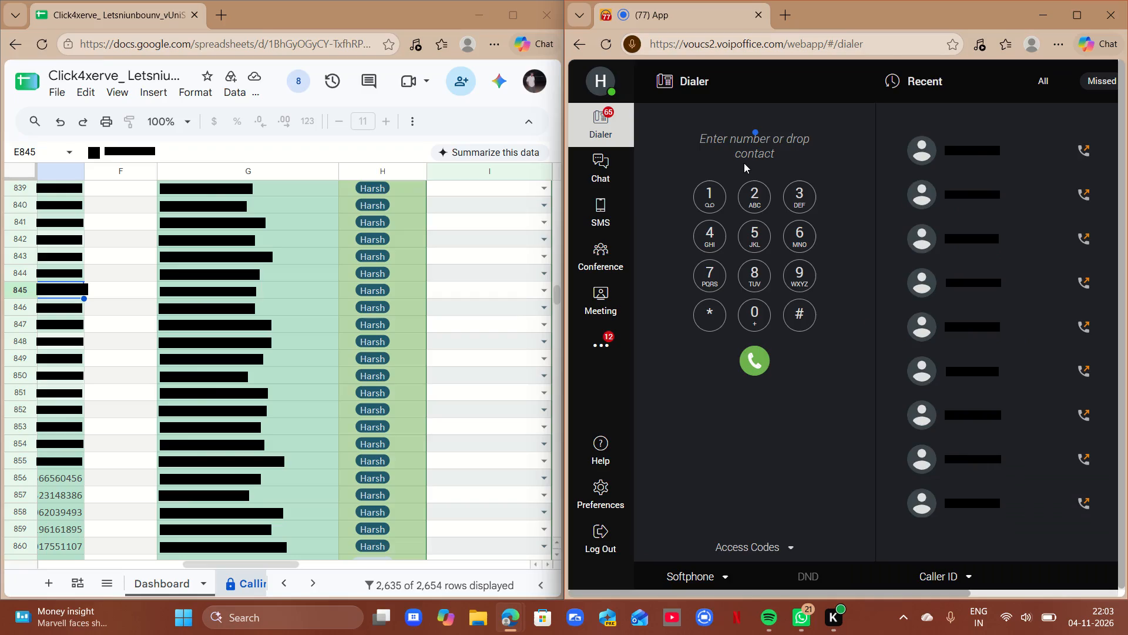
{"action": "key", "text": "ctrl+v"}
{"action": "key", "text": "Return"}
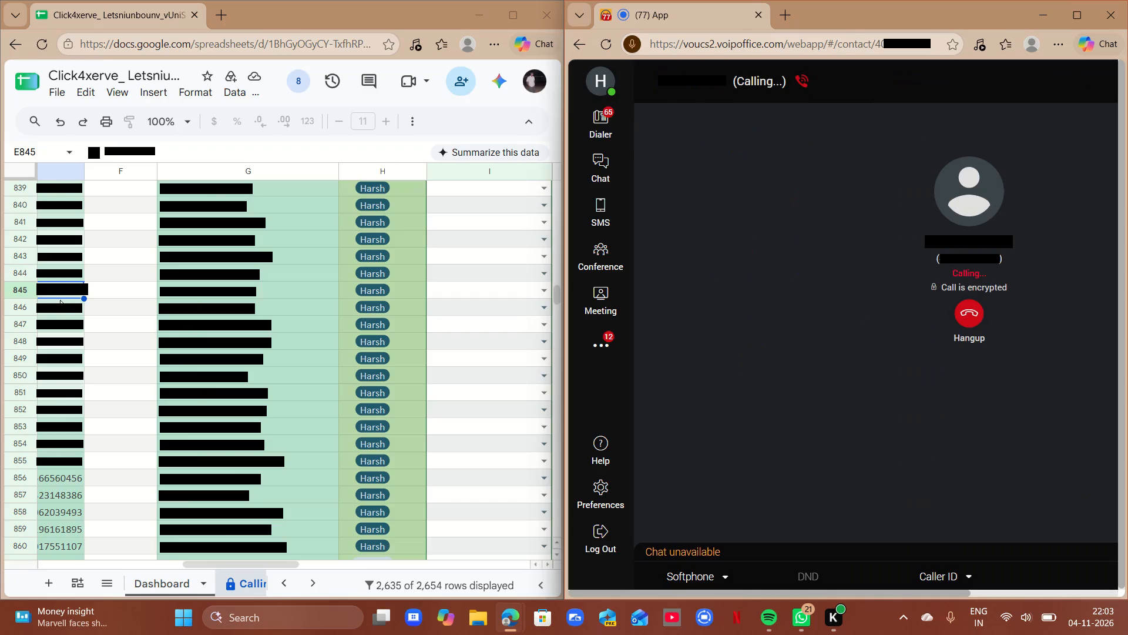
Copy the phone number of the row 846 lead and call it in the web dialer after hanging up the call to the row 845 lead.
{"action": "left_click", "coordinate": [62, 305]}
{"action": "key", "text": "ctrl+c"}
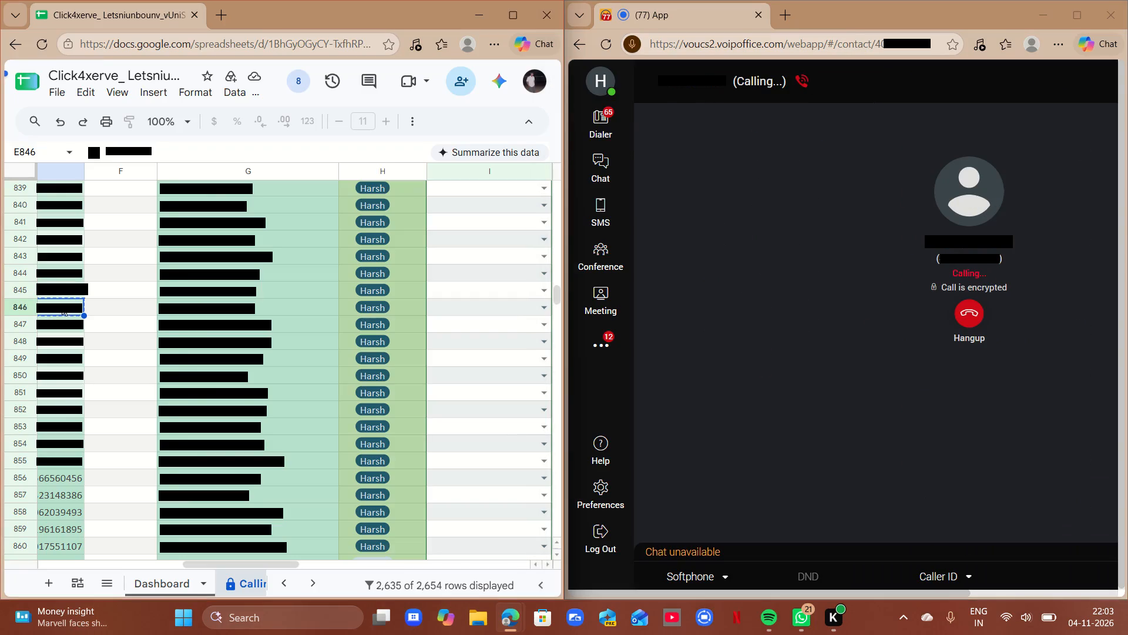
{"action": "scroll", "coordinate": [235, 586], "scroll_direction": "left", "scroll_amount": 1}
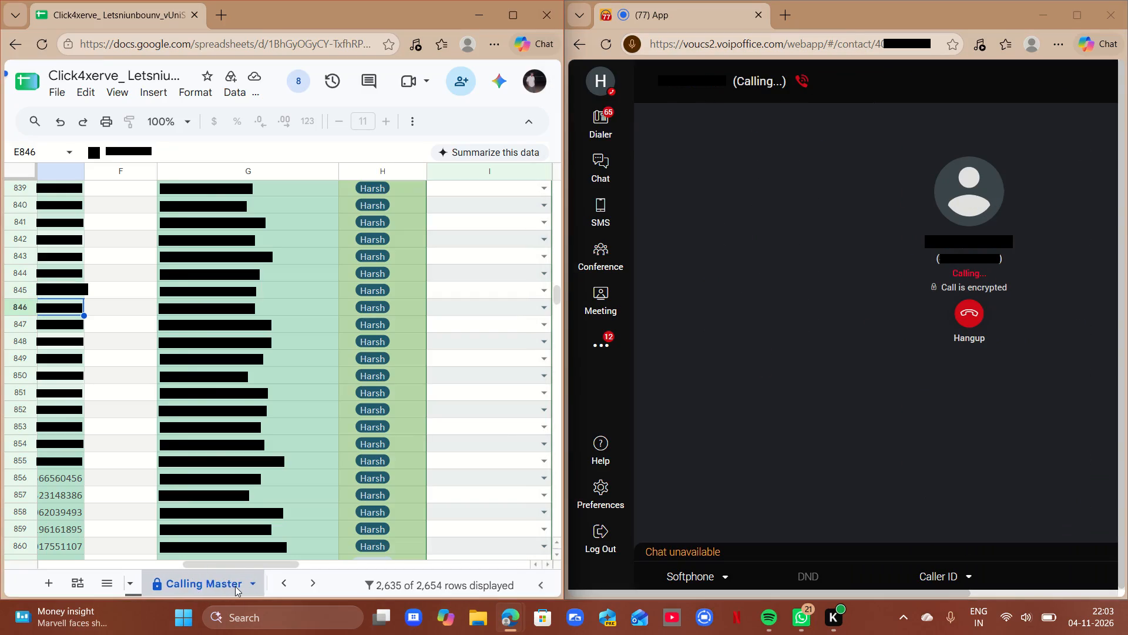
{"action": "scroll", "coordinate": [235, 586], "scroll_direction": "left", "scroll_amount": 1}
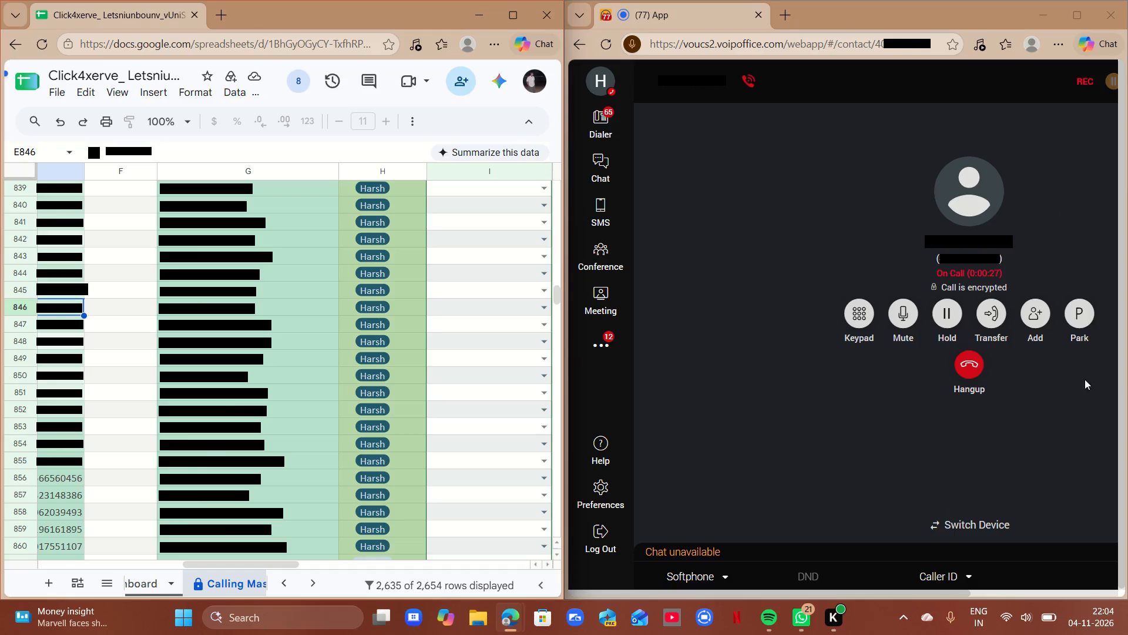
{"action": "left_click", "coordinate": [979, 363]}
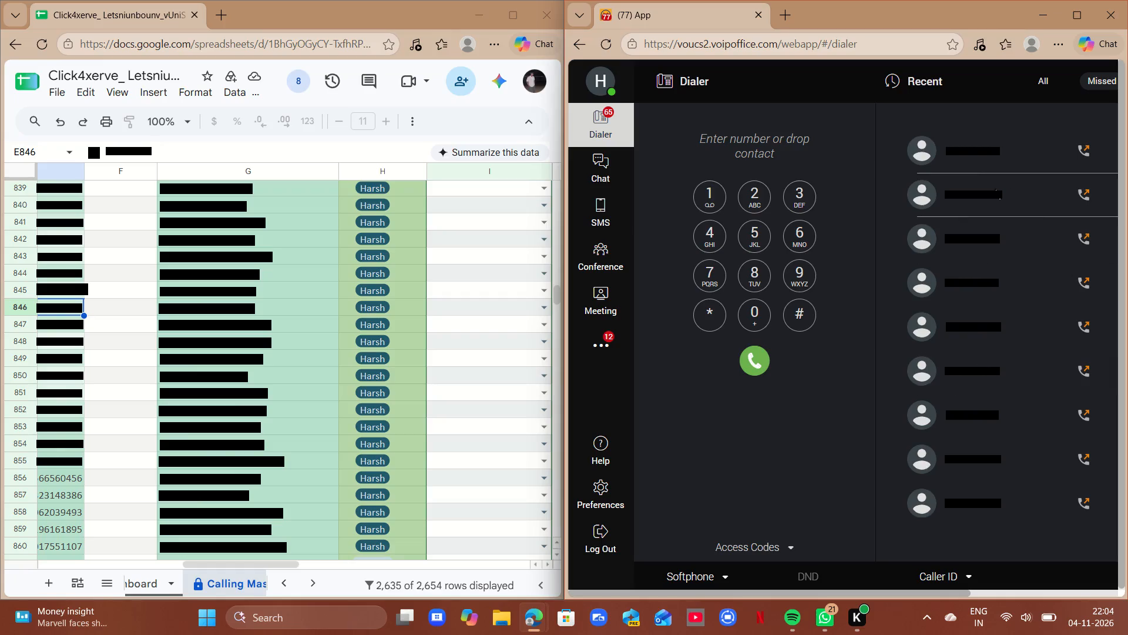
{"action": "left_click", "coordinate": [748, 161]}
{"action": "key", "text": "ctrl+v"}
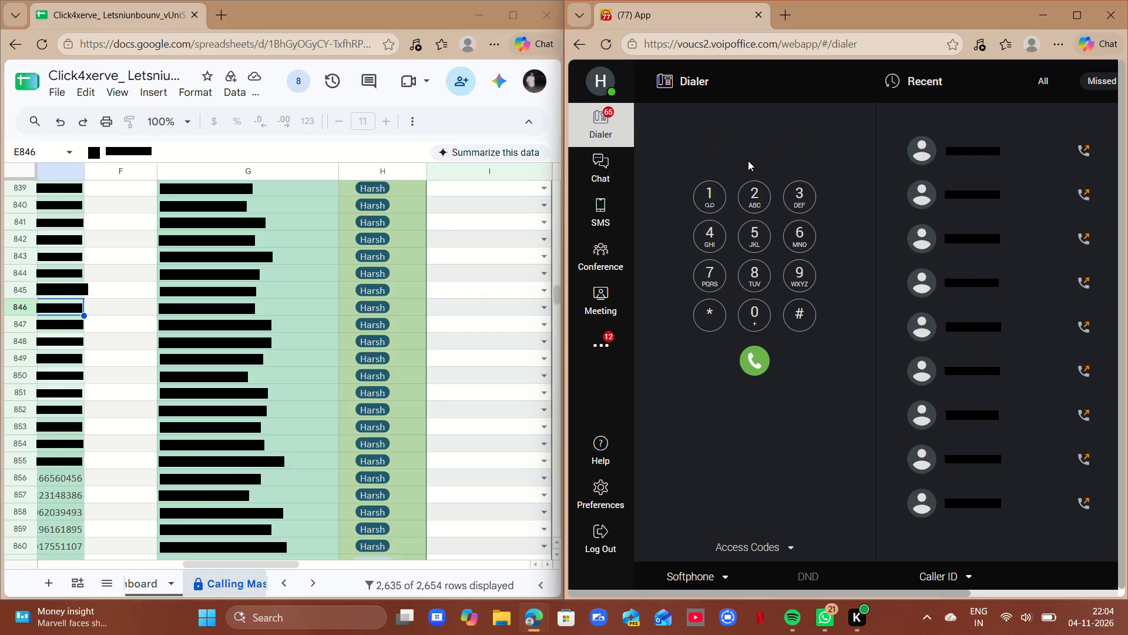
{"action": "key", "text": "Return"}
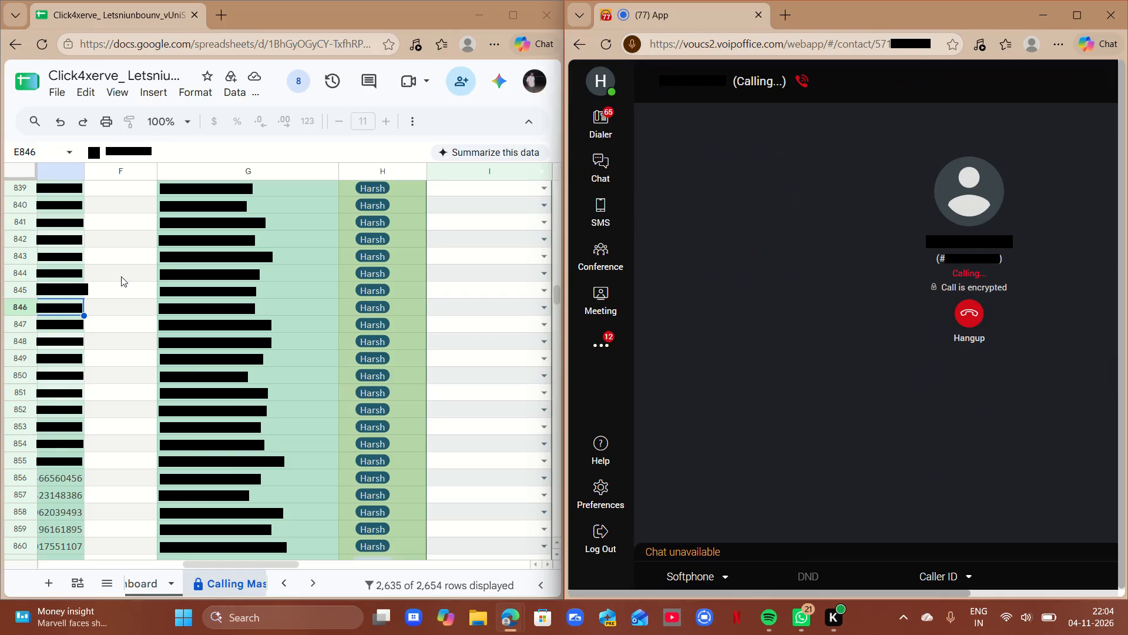
Set the call status of the row 845 lead in column I to the In Valid option for a child who is too young.
{"action": "left_click", "coordinate": [13, 292]}
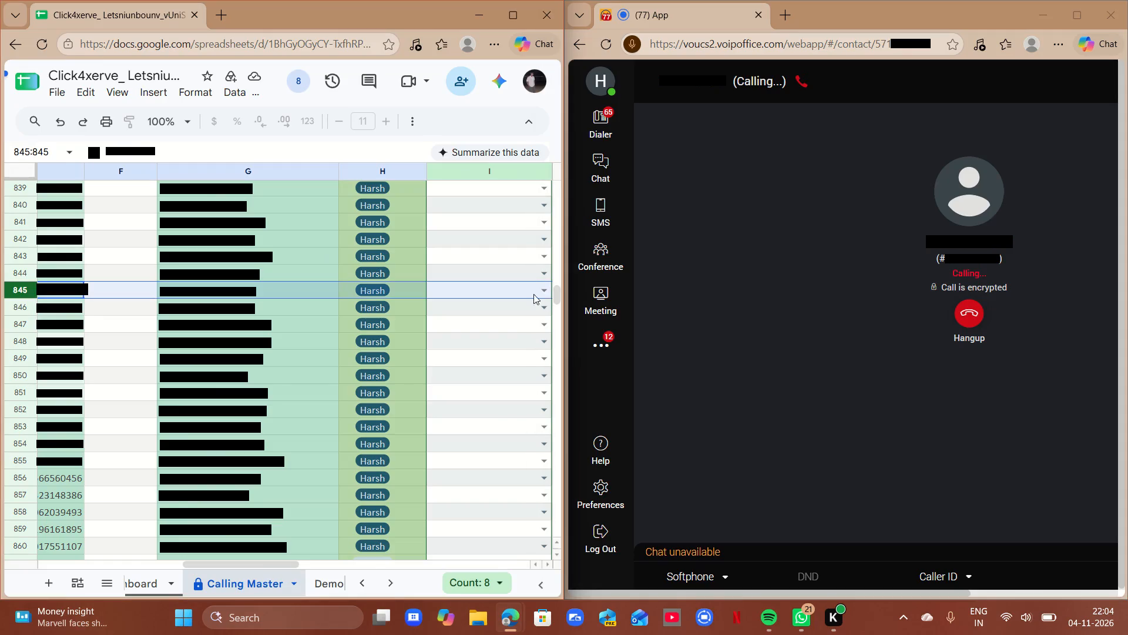
{"action": "left_click", "coordinate": [472, 289]}
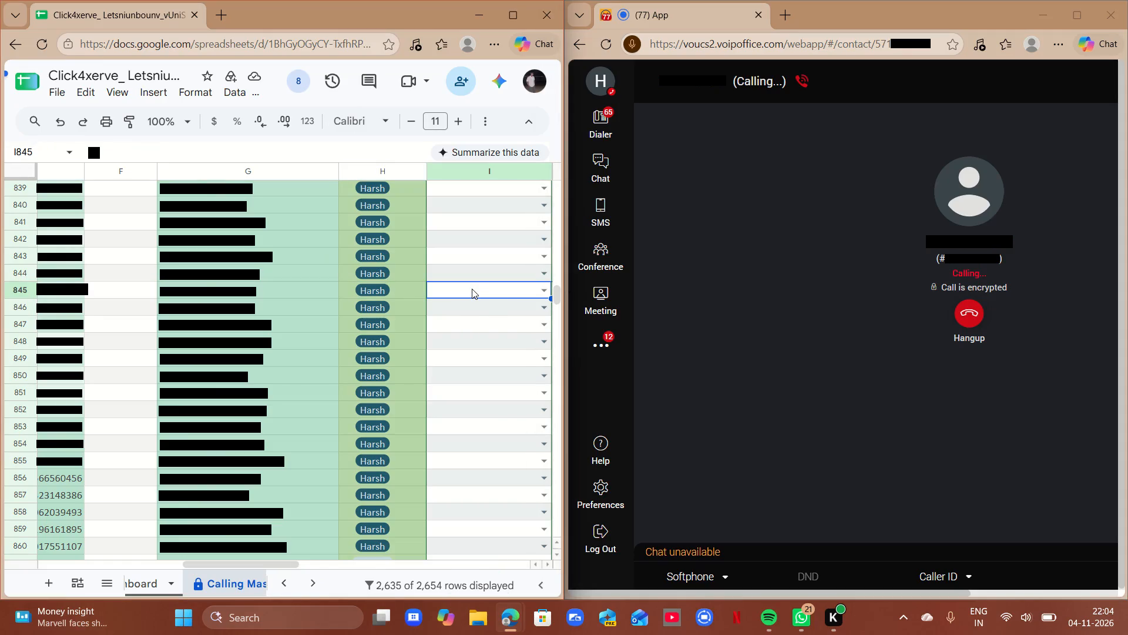
{"action": "type", "text": "ch"}
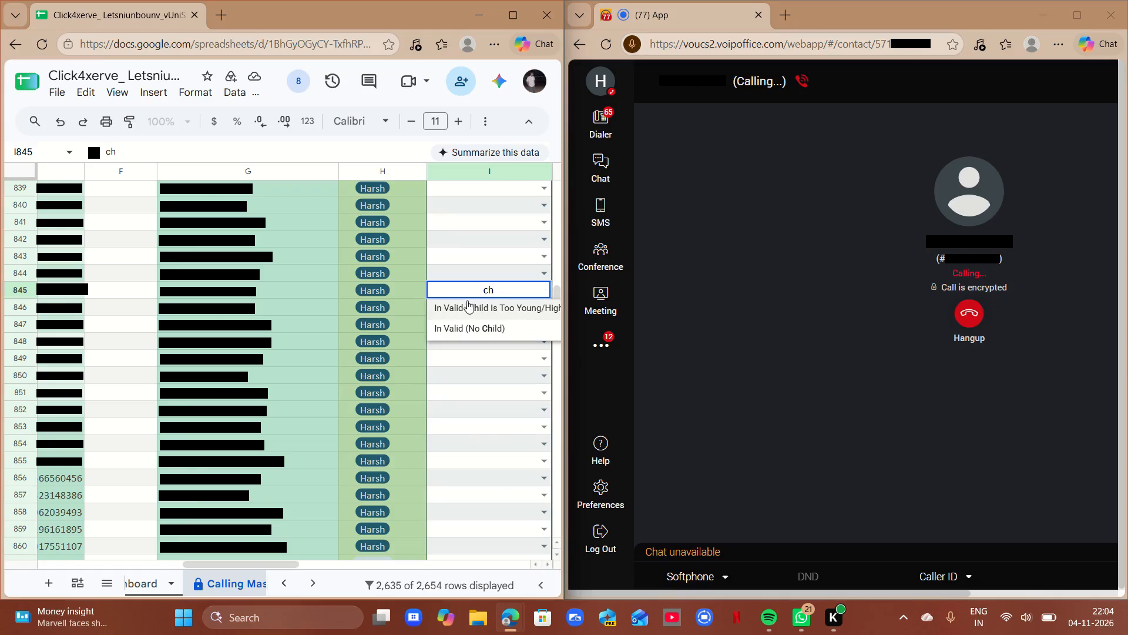
{"action": "left_click", "coordinate": [464, 301]}
{"action": "left_click", "coordinate": [489, 186]}
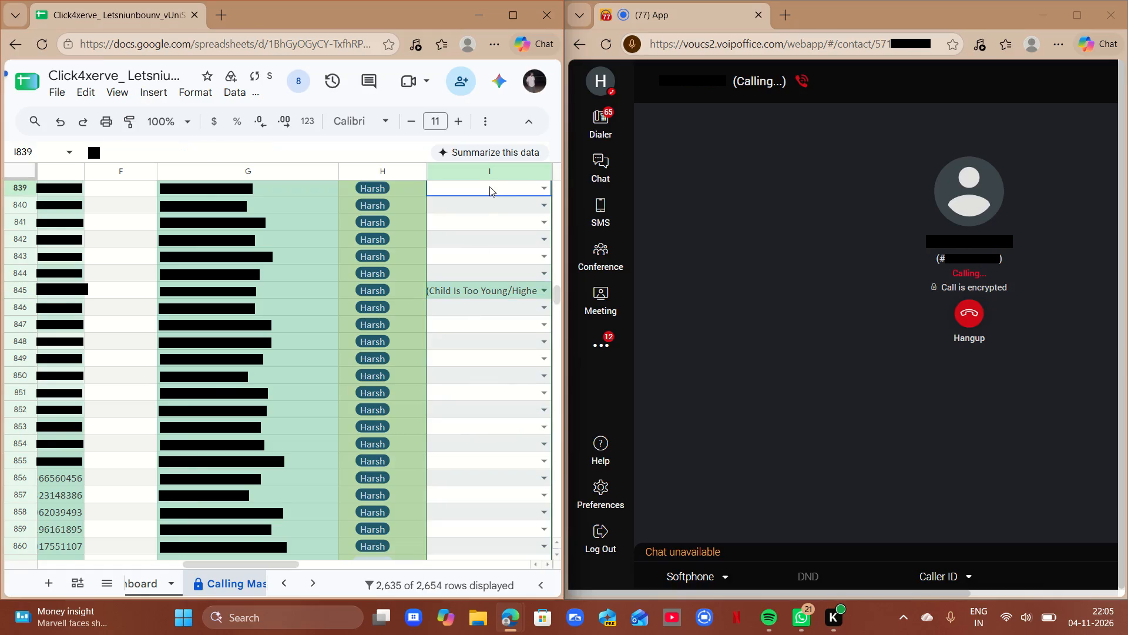
Set the call status in column I to Voicemail for the leads in rows 839 through 844.
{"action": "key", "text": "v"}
{"action": "key", "text": "Up"}
{"action": "key", "text": "Return"}
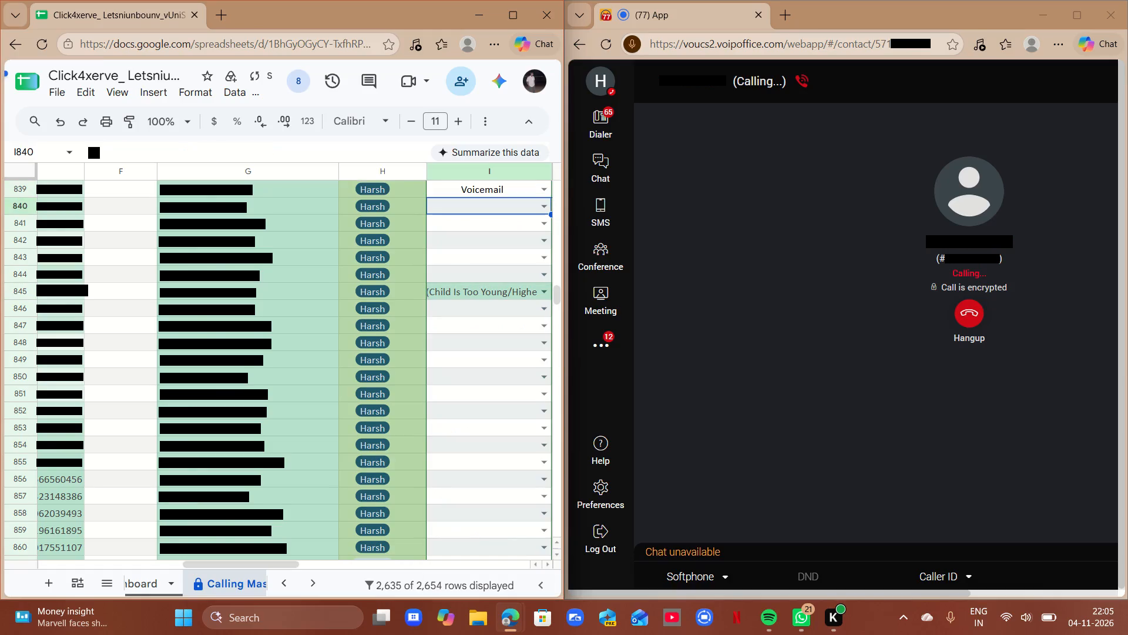
{"action": "left_click", "coordinate": [494, 186]}
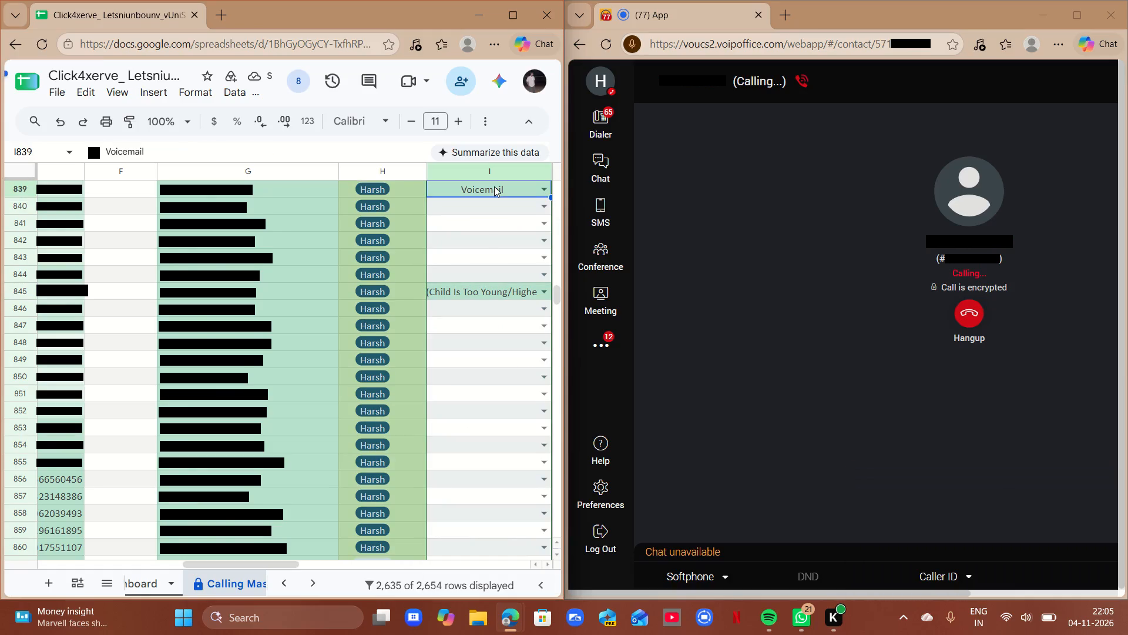
{"action": "left_click_drag", "start_coordinate": [550, 197], "coordinate": [515, 273]}
End the call to the row 846 lead and copy the phone number of the row 847 lead.
{"action": "scroll", "coordinate": [515, 273], "scroll_direction": "down", "scroll_amount": 3}
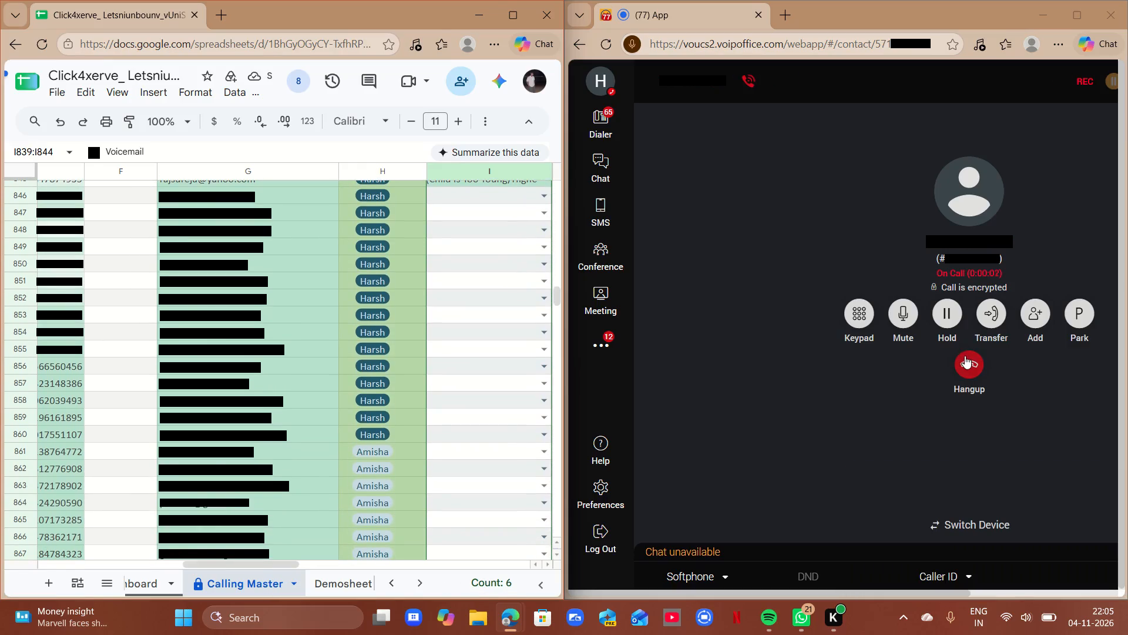
{"action": "left_click", "coordinate": [965, 356]}
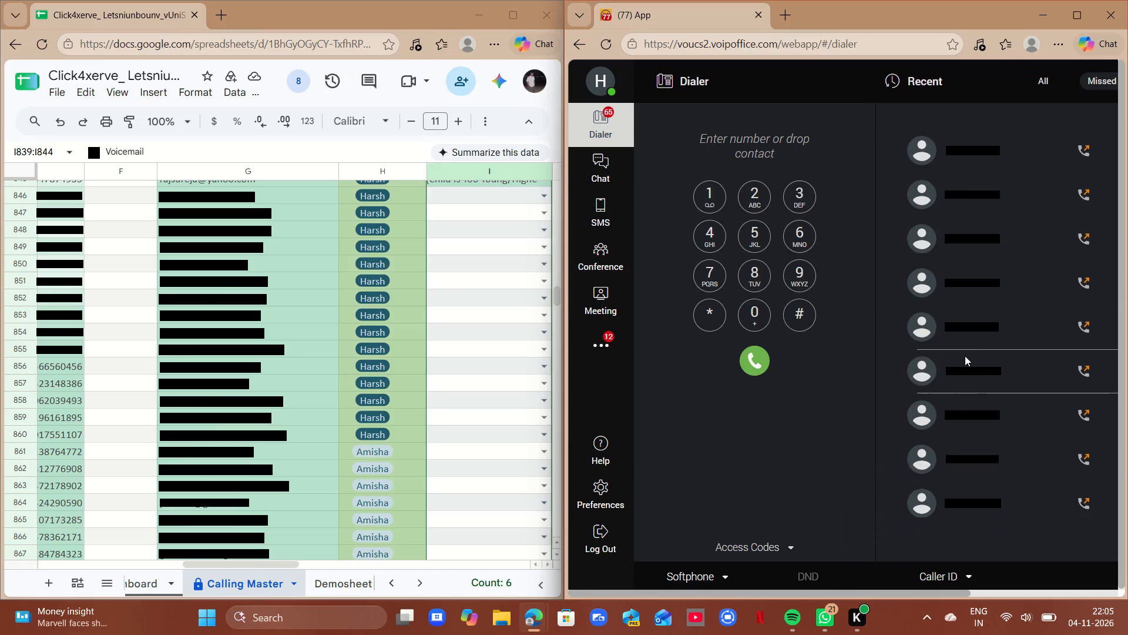
{"action": "left_click", "coordinate": [60, 210]}
{"action": "key", "text": "ctrl+c"}
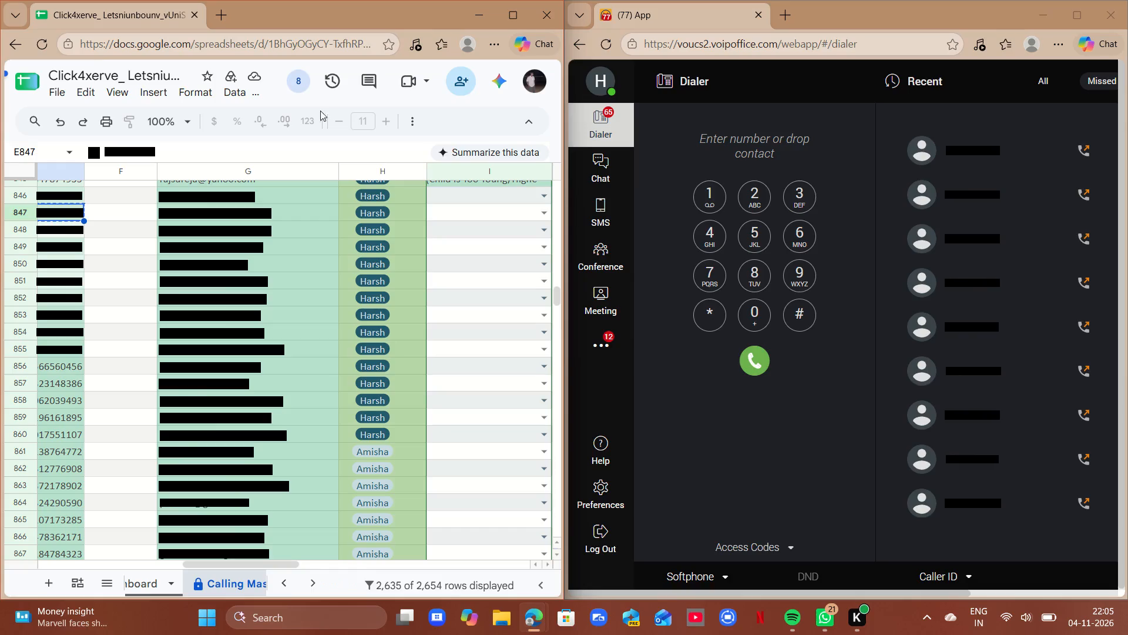
Enter the copied phone number of the row 847 lead in the web dialer and call it.
{"action": "left_click", "coordinate": [716, 136]}
{"action": "key", "text": "ctrl+v"}
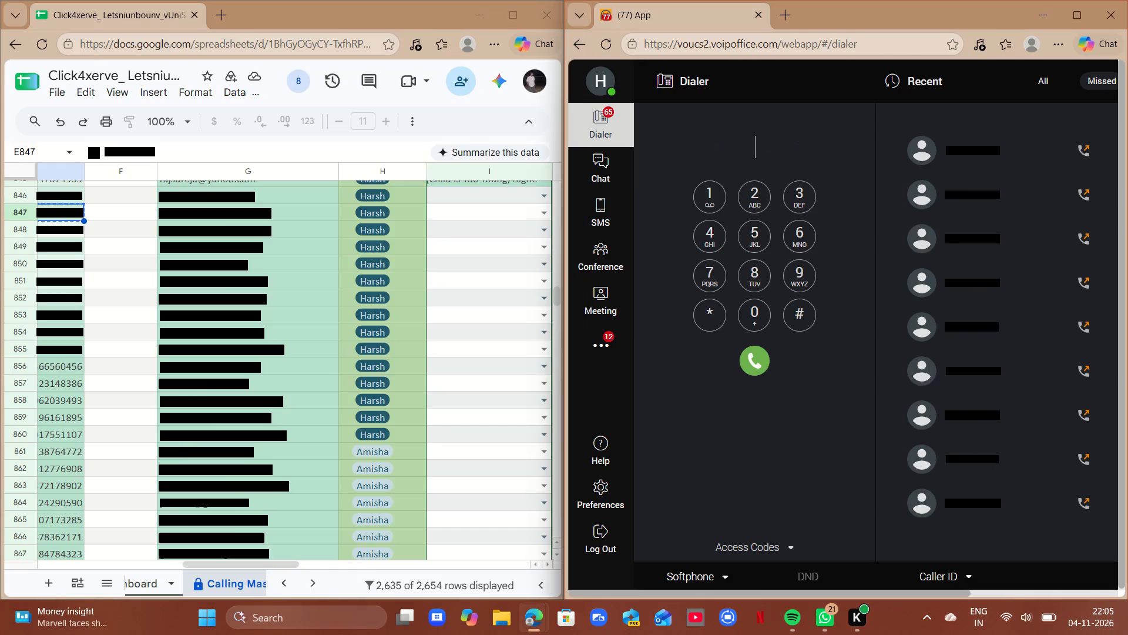
{"action": "key", "text": "Return"}
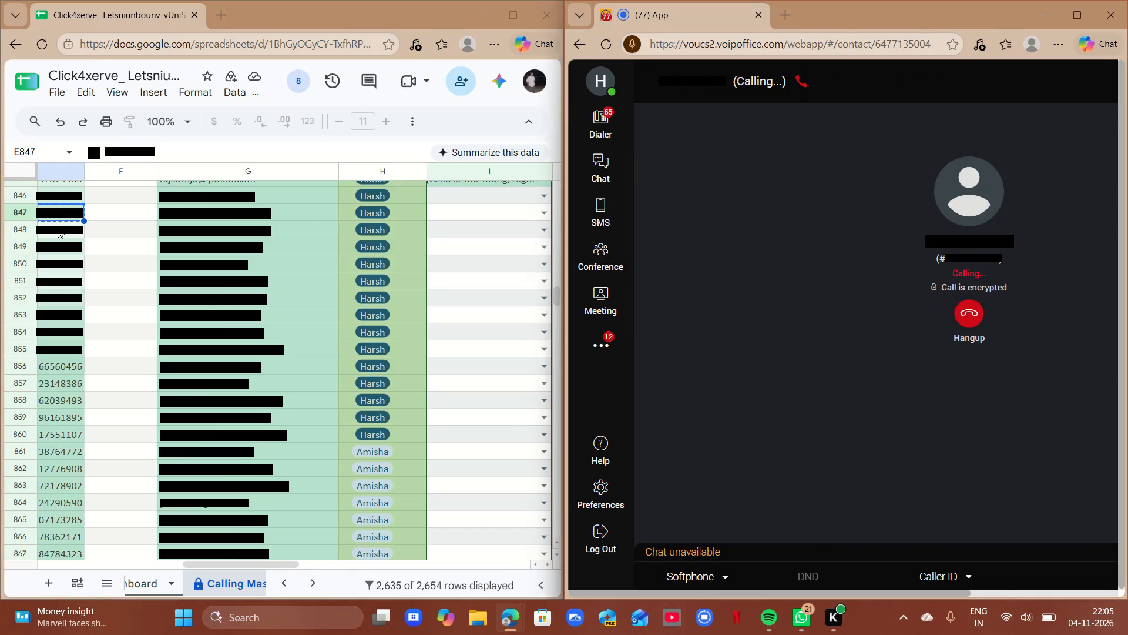
Copy the phone number of the row 848 lead and call it after ending the call to the row 847 lead.
{"action": "left_click", "coordinate": [58, 228]}
{"action": "key", "text": "ctrl+c"}
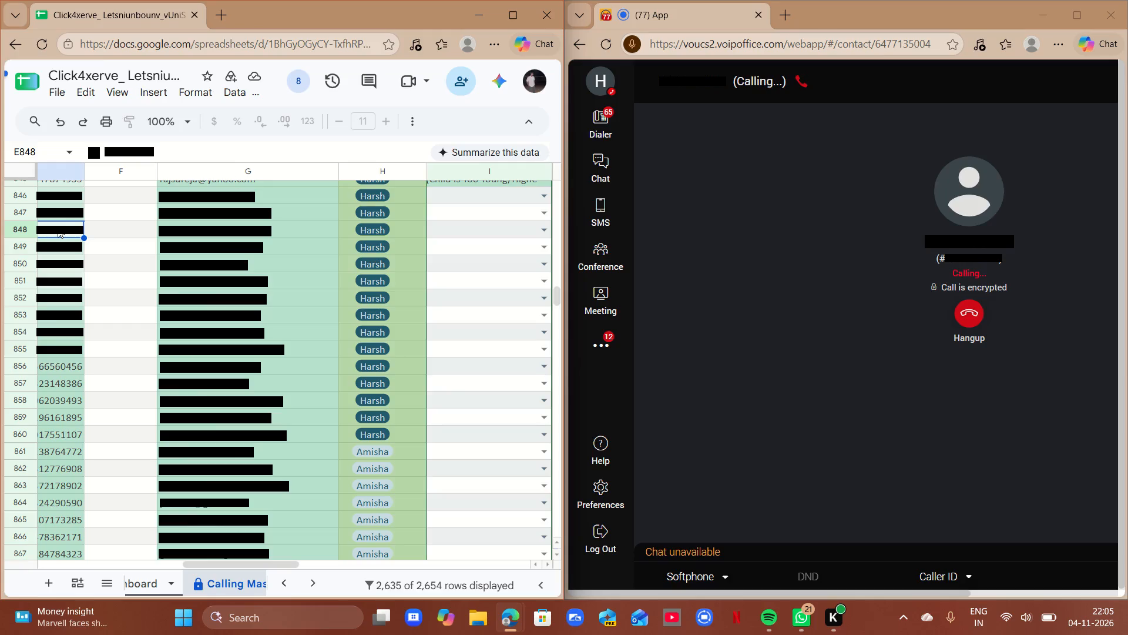
{"action": "left_click", "coordinate": [963, 312]}
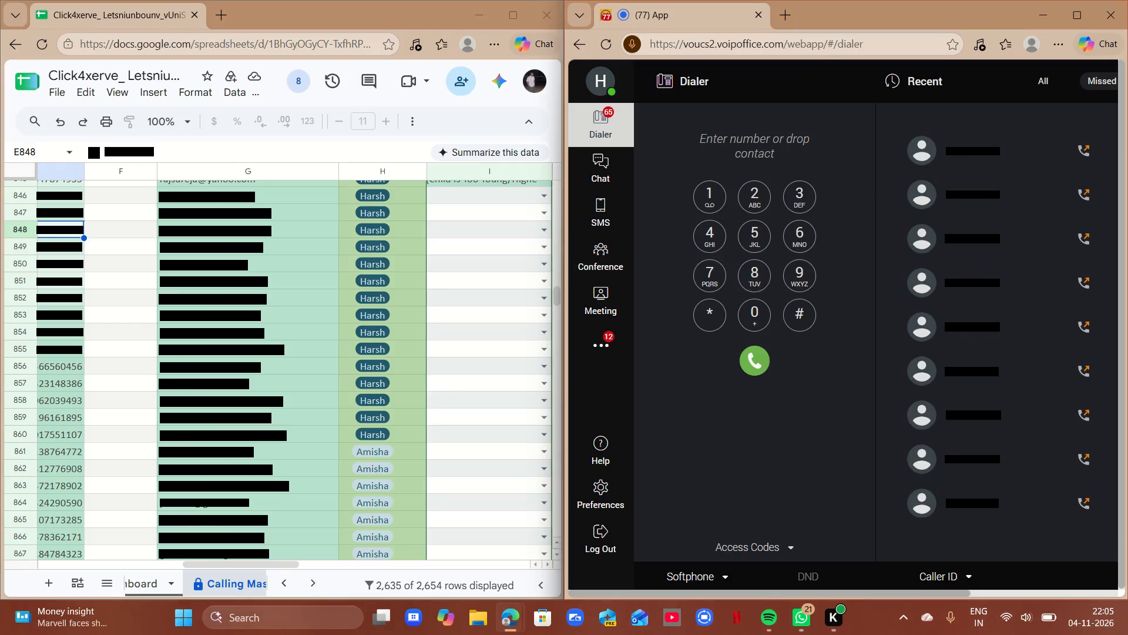
{"action": "left_click", "coordinate": [754, 156]}
{"action": "key", "text": "ctrl+v"}
{"action": "key", "text": "backslash"}
{"action": "key", "text": "Return"}
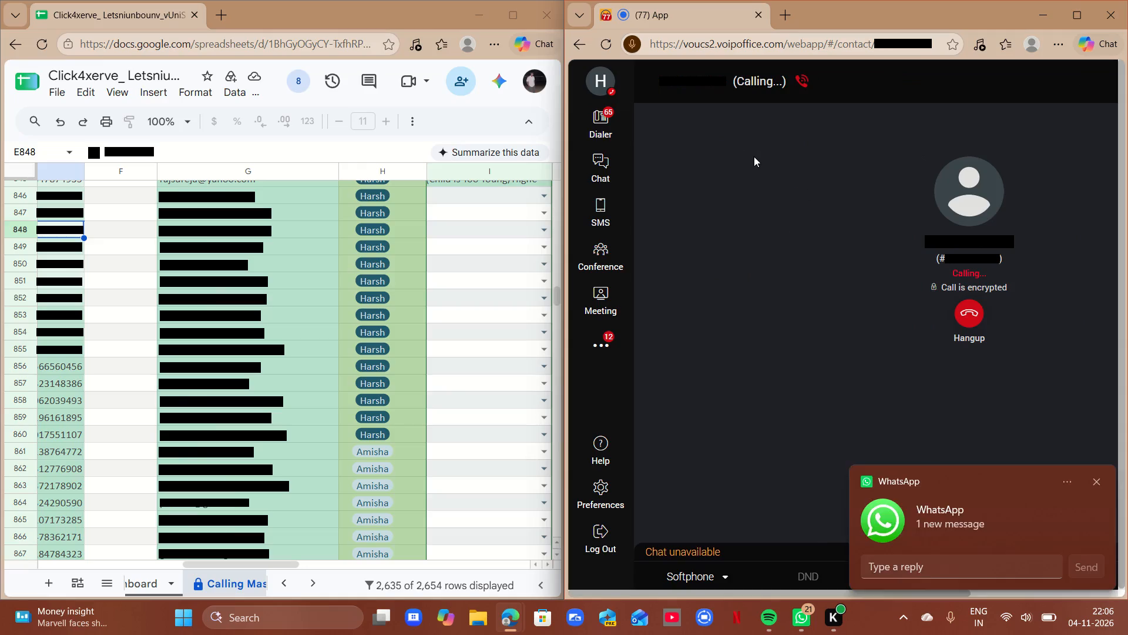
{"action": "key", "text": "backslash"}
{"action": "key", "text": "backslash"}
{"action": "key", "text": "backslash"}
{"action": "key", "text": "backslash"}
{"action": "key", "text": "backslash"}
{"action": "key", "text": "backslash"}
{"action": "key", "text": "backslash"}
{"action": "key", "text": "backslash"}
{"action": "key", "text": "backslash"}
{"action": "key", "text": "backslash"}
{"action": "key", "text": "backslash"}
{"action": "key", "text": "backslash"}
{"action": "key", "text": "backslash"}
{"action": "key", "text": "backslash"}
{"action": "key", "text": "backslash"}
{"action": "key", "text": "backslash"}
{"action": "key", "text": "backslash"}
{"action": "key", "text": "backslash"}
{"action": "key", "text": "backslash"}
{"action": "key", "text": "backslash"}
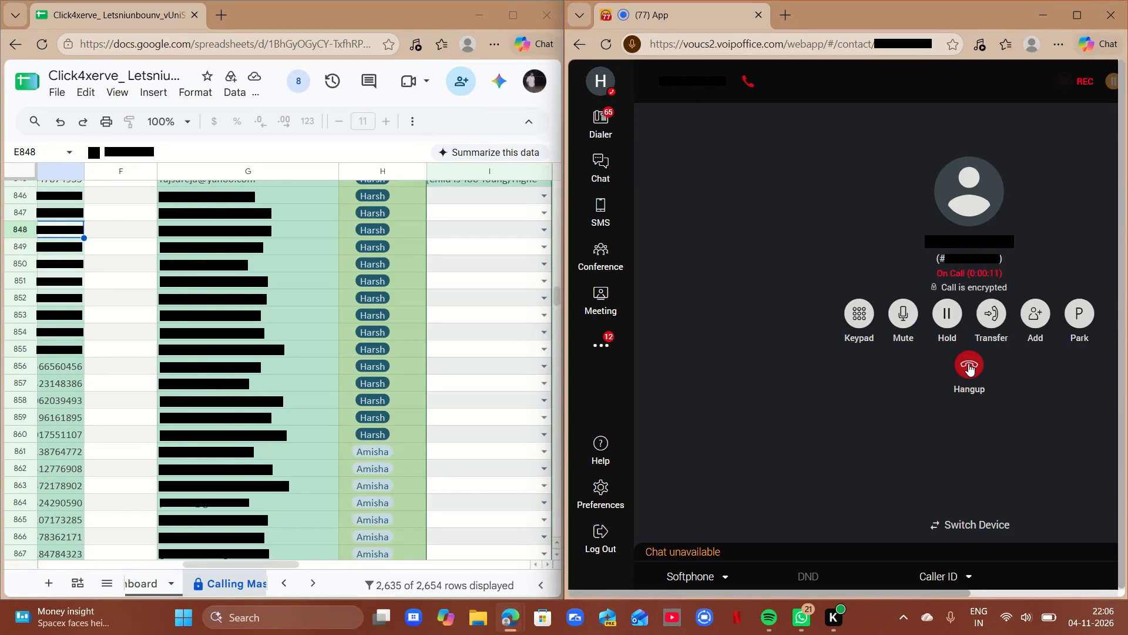
Reload the web dialer page during the ongoing call to the row 848 lead.
{"action": "left_click", "coordinate": [607, 44]}
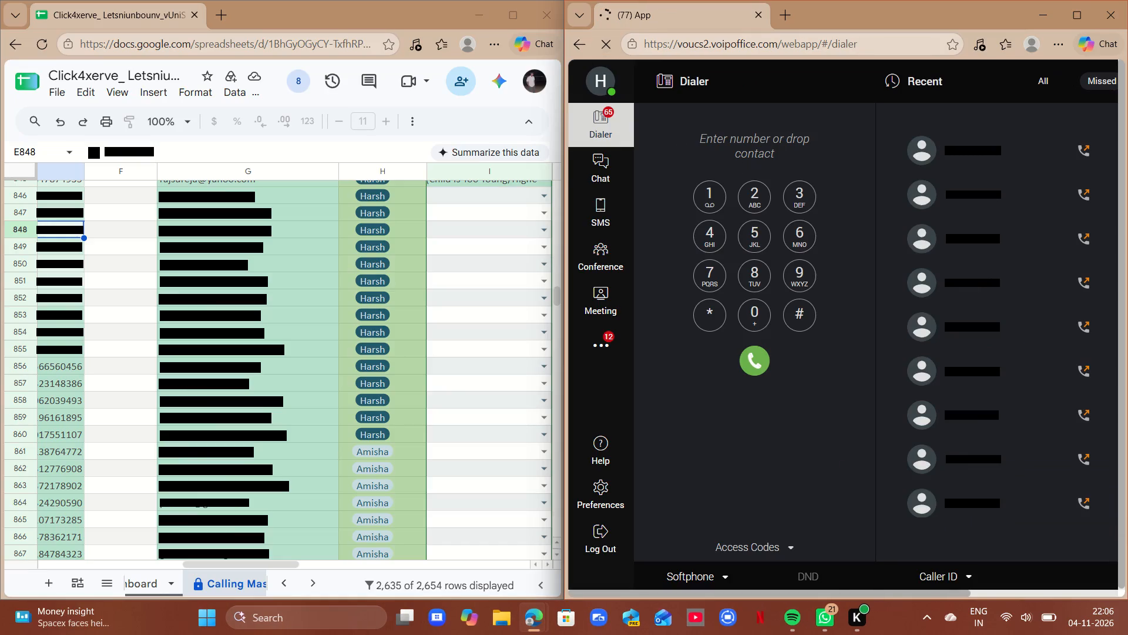